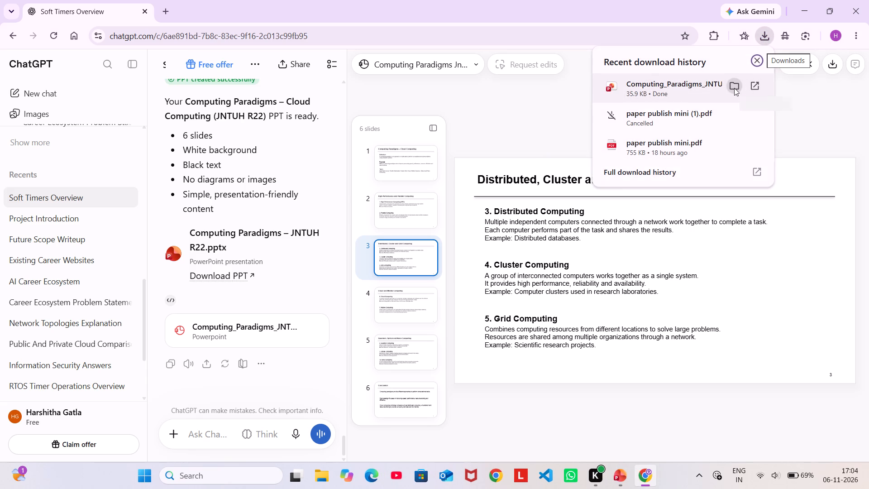
left_click(734, 88)
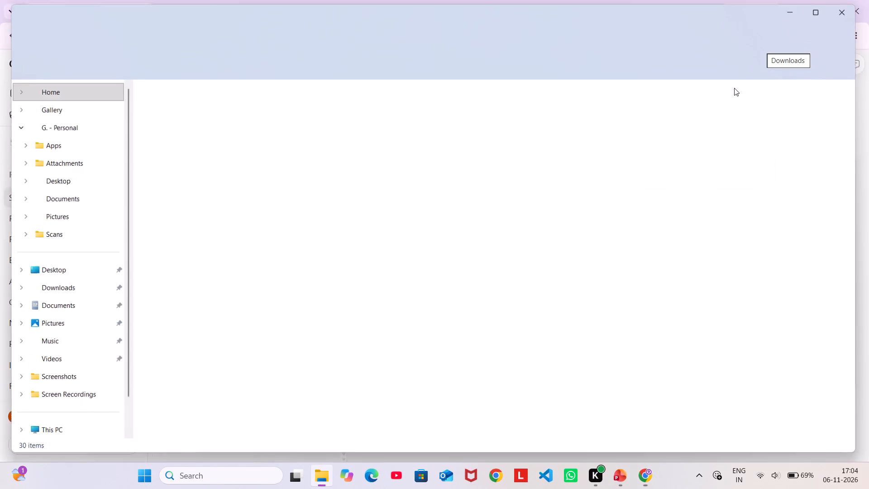
double_click(459, 118)
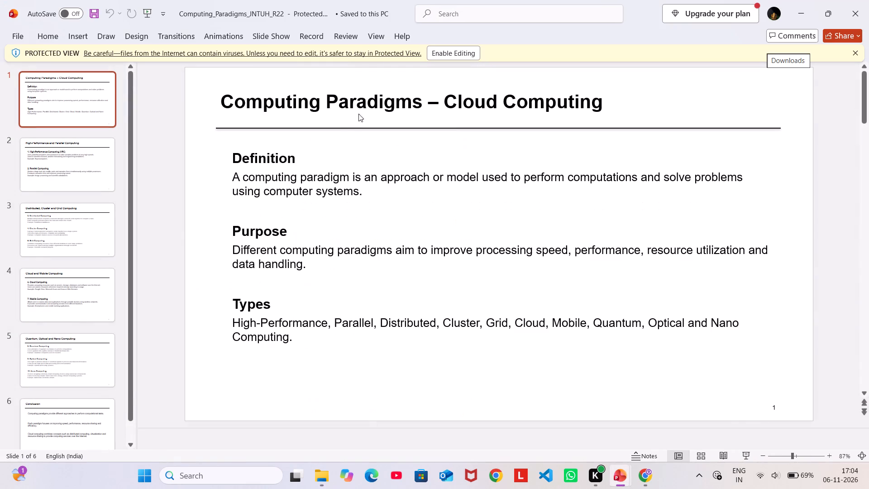
Review all slides of the opened presentation through the Conclusion and return to the first slide.
key("Down")
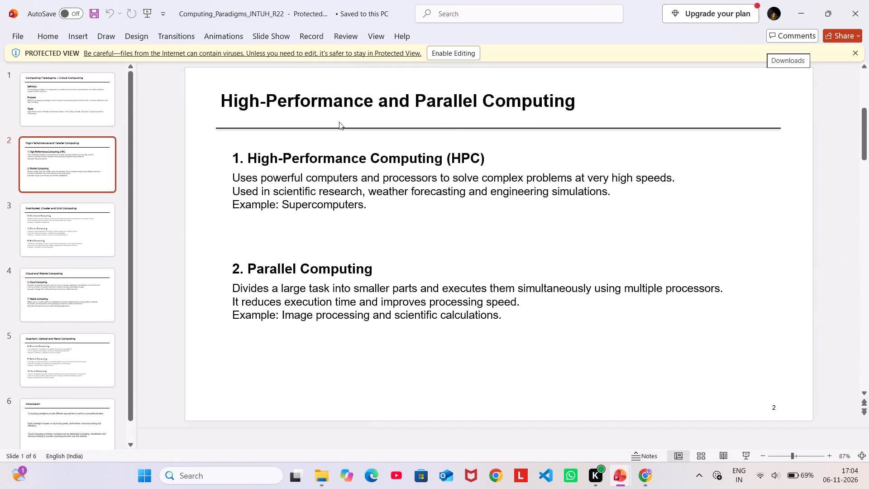
key("Down")
key("Down")
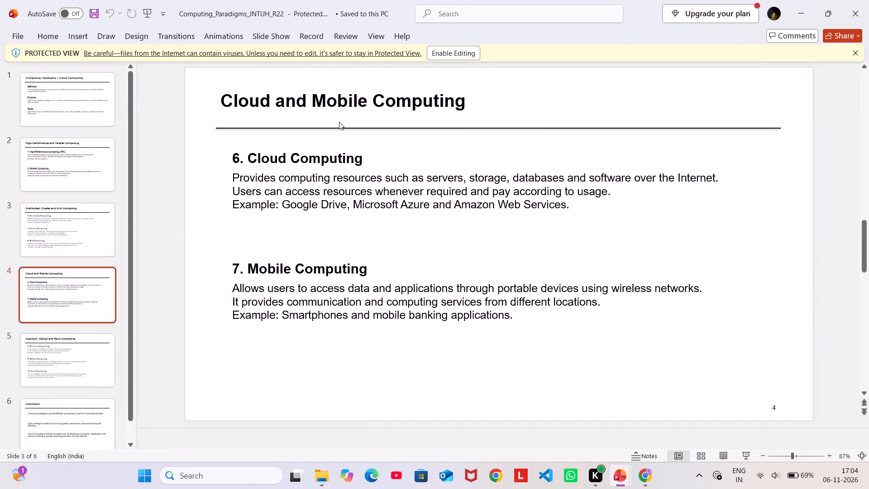
key("Down")
key("Down")
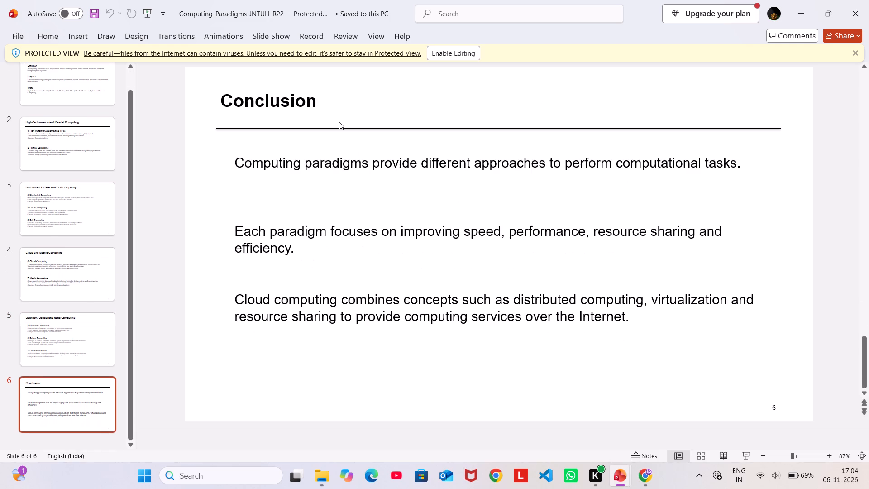
key("Down")
key("Up")
key("Up")
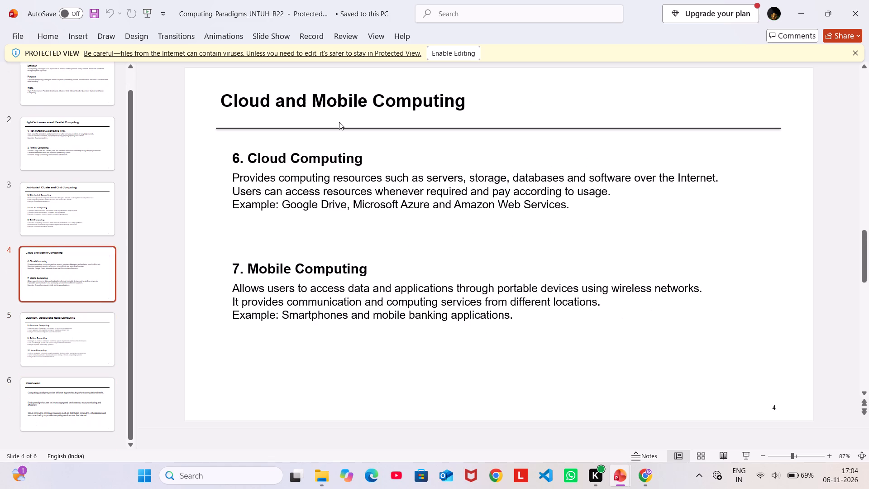
key("Up")
key("Up")
key("Up")
key("Up")
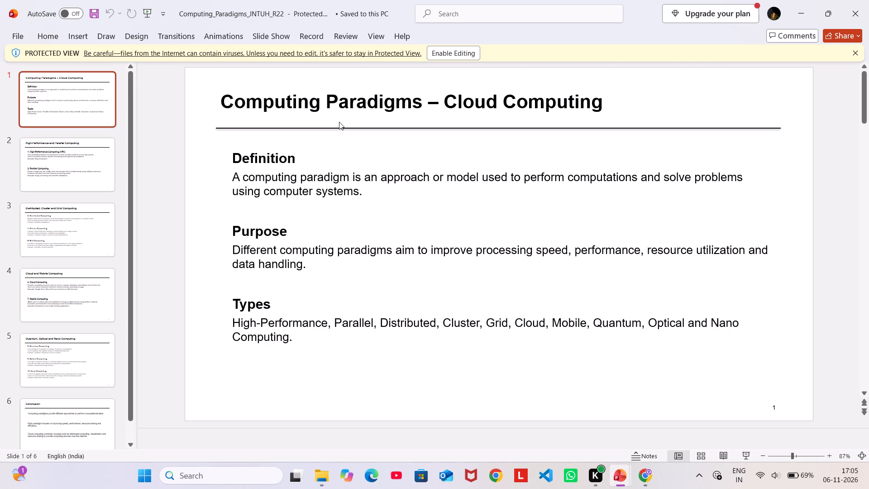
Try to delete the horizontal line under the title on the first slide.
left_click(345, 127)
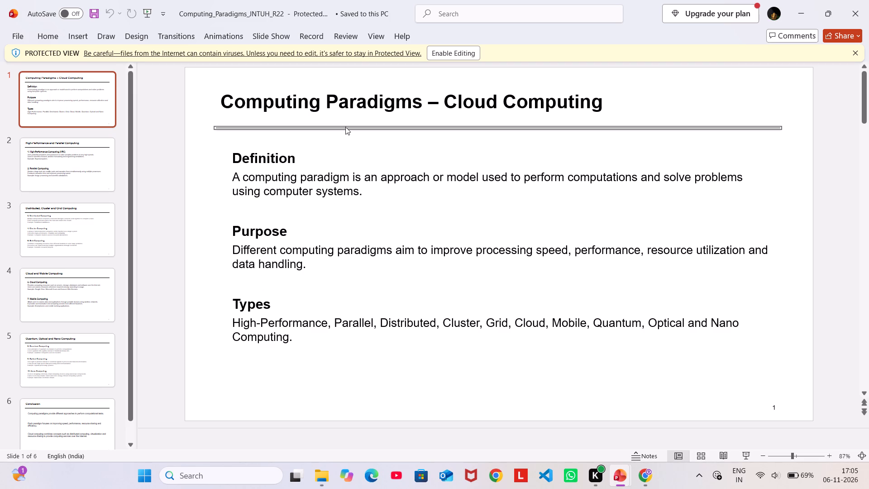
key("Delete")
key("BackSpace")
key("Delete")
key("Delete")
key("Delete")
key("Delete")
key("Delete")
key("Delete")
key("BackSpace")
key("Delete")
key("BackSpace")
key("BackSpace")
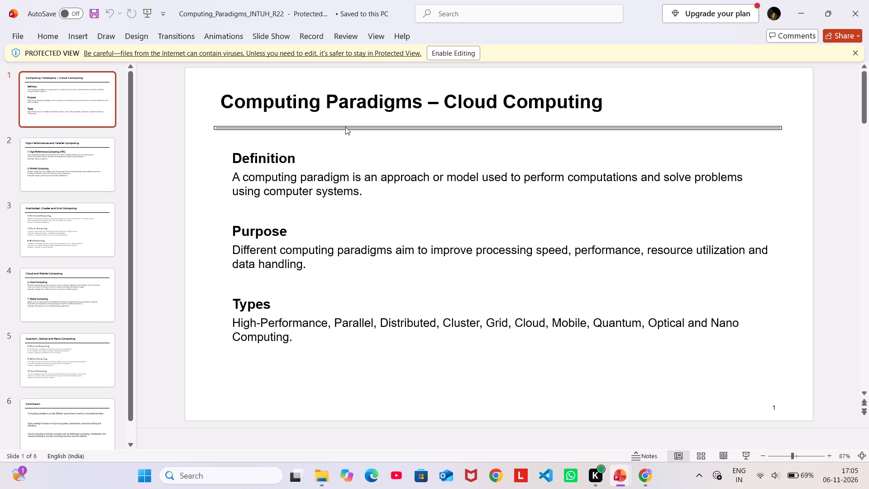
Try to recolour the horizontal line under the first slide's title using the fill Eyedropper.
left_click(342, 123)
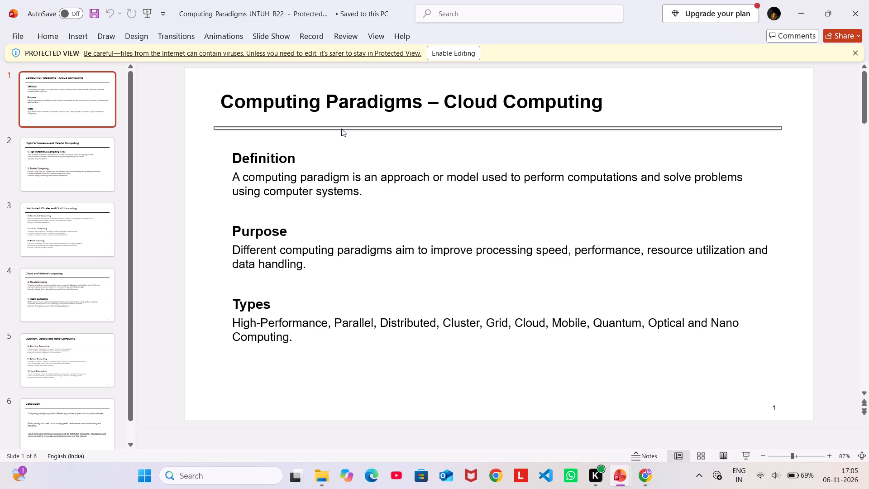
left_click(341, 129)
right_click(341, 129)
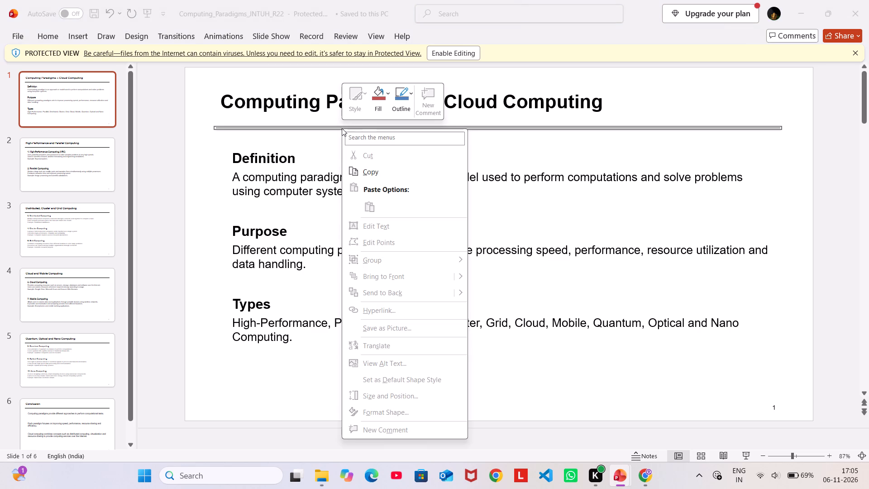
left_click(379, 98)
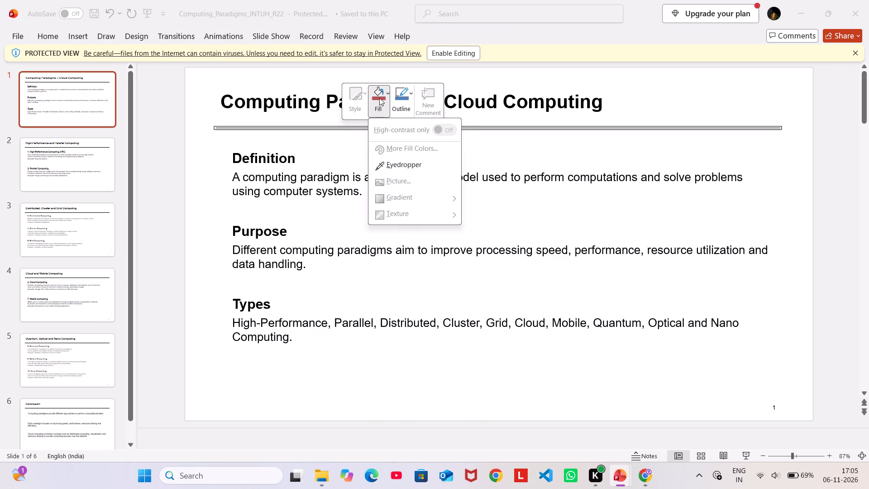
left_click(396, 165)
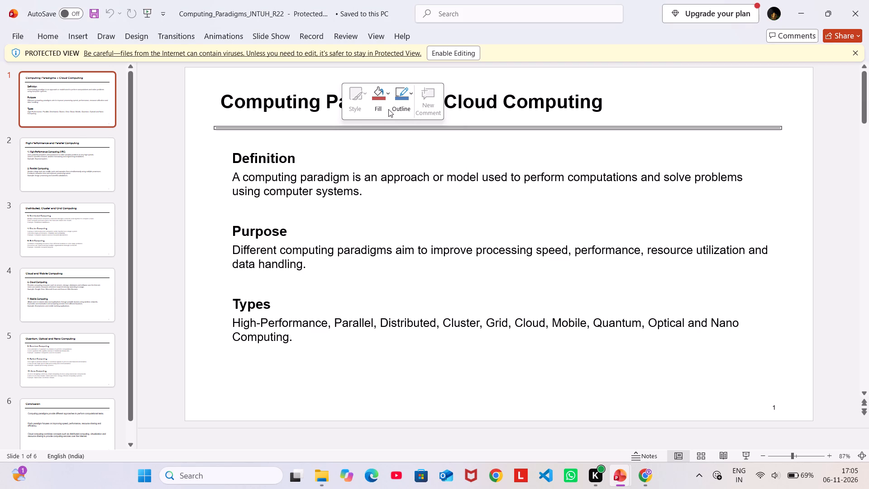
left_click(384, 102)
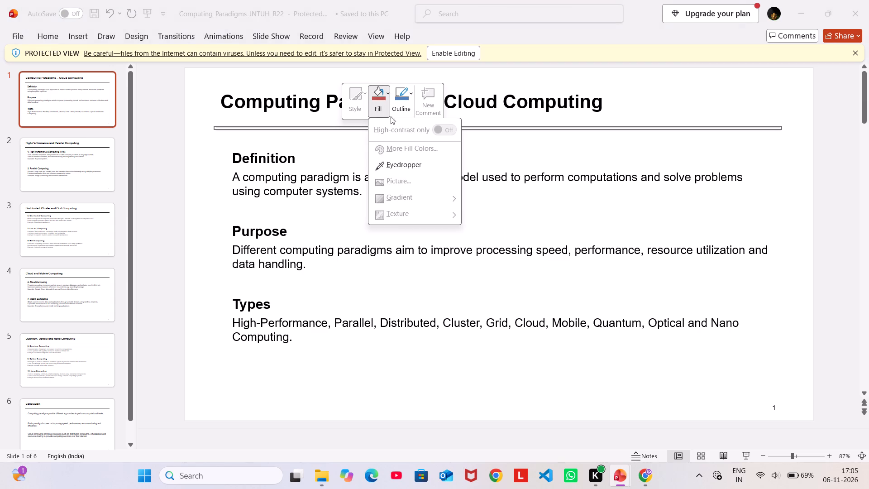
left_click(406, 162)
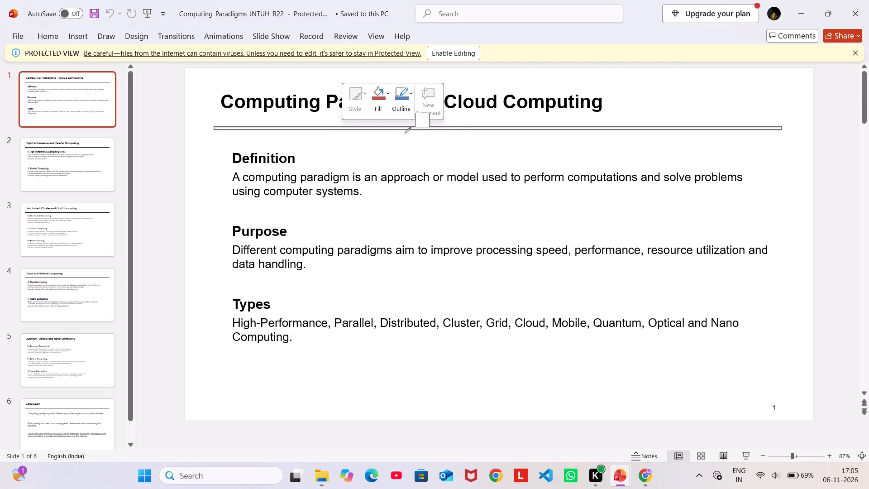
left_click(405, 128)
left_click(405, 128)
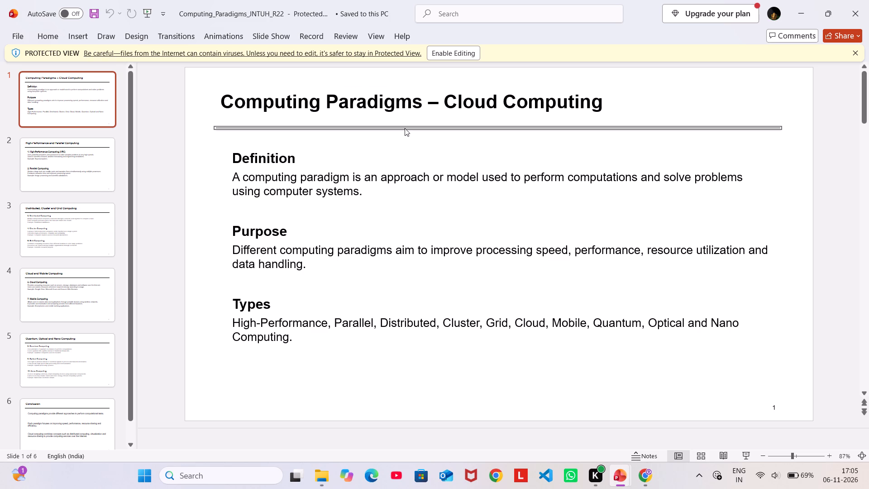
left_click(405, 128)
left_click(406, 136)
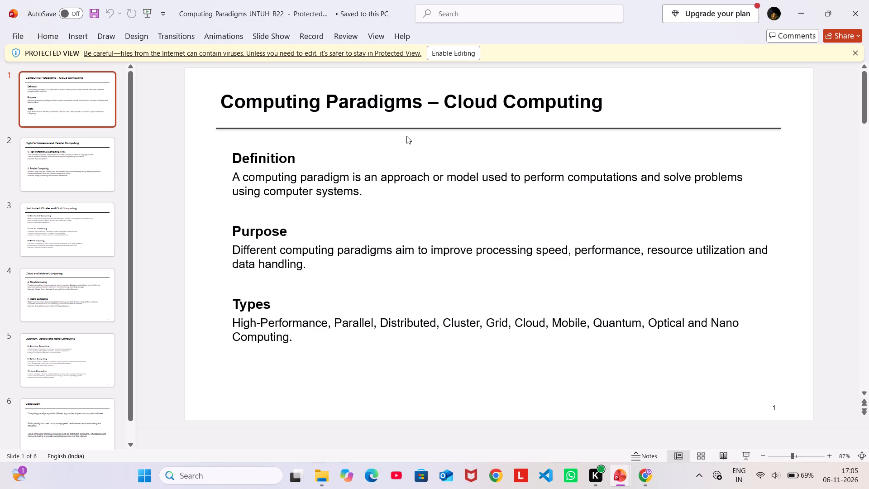
Enable editing of the presentation and delete the horizontal line under the title on the first slide.
left_click(477, 51)
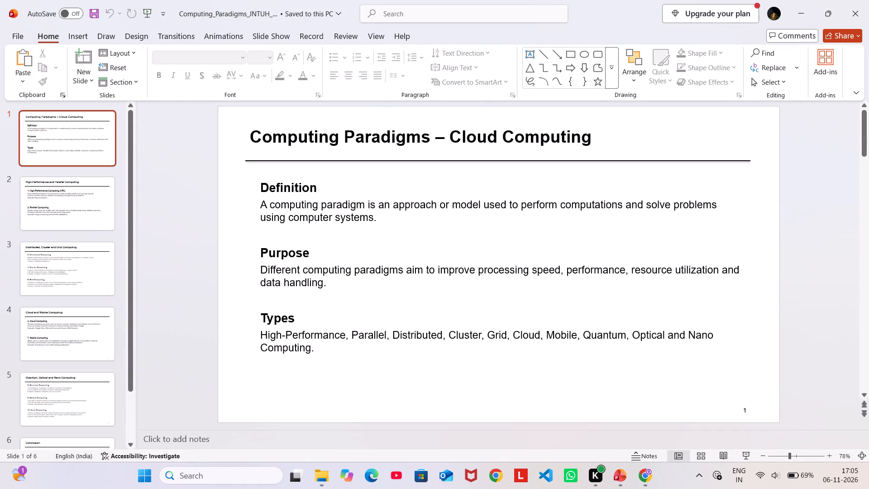
left_click(463, 161)
key("Delete")
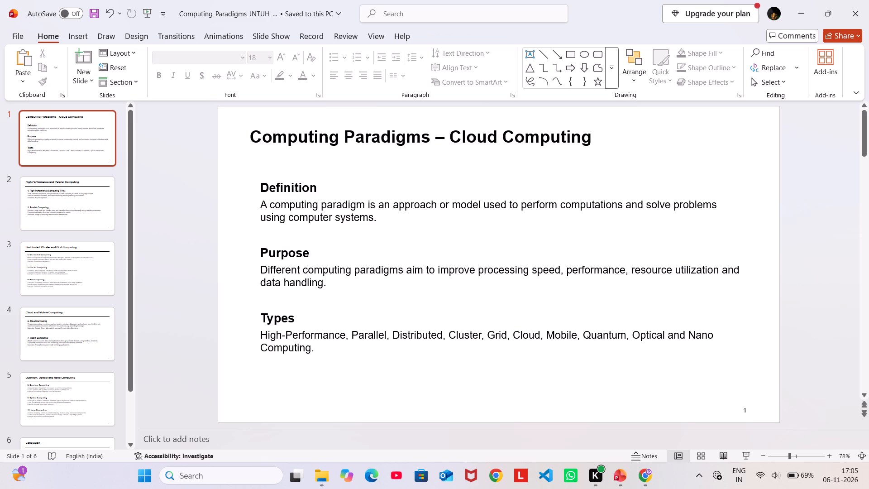
Set the font of the first slide's title "Computing Paradigms – Cloud Computing" to Times New Roman.
left_click(250, 134)
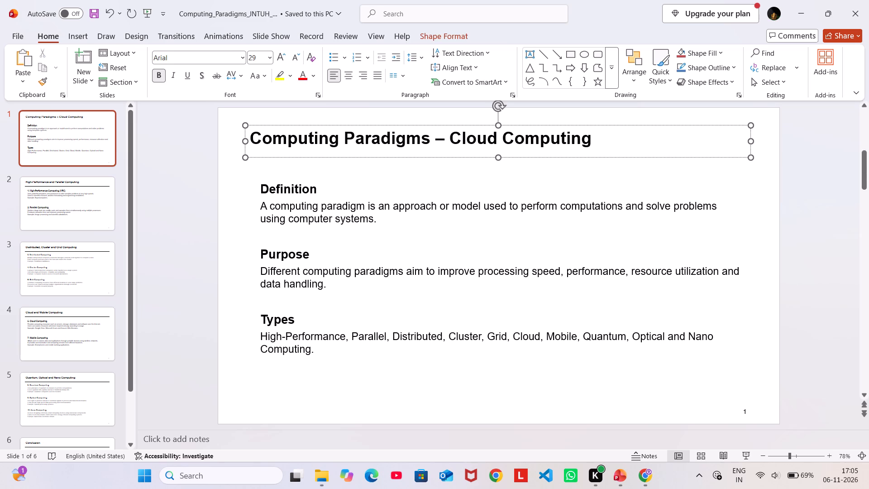
left_click_drag(250, 134, 618, 144)
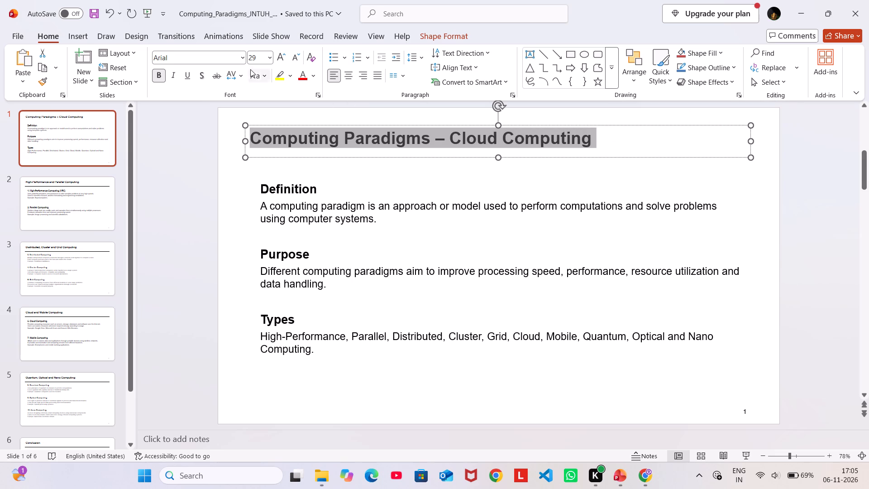
left_click(237, 58)
key("BackSpace")
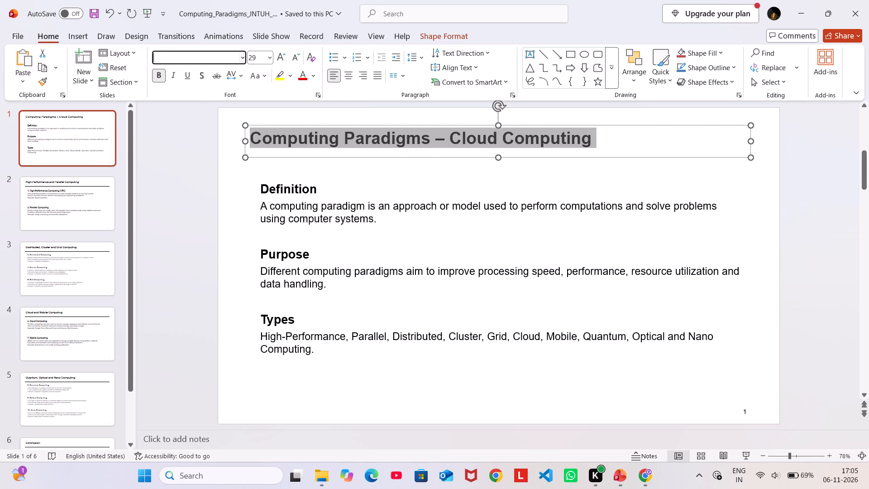
type("tim")
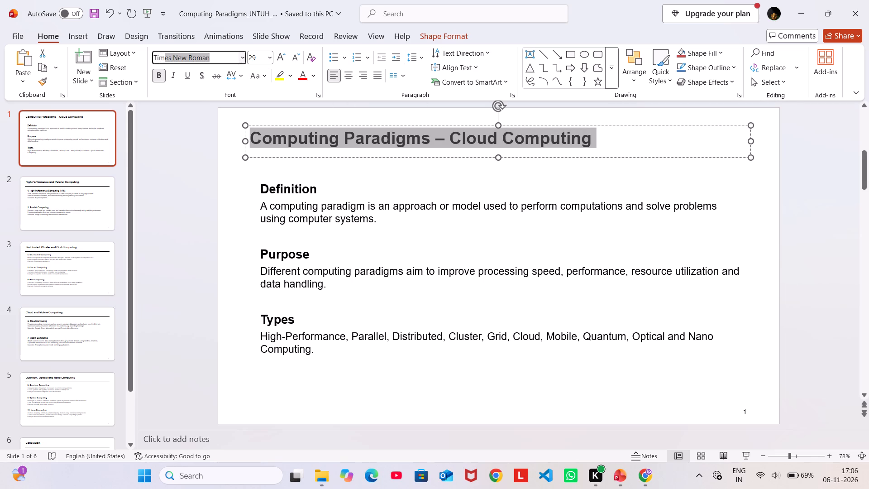
key("Return")
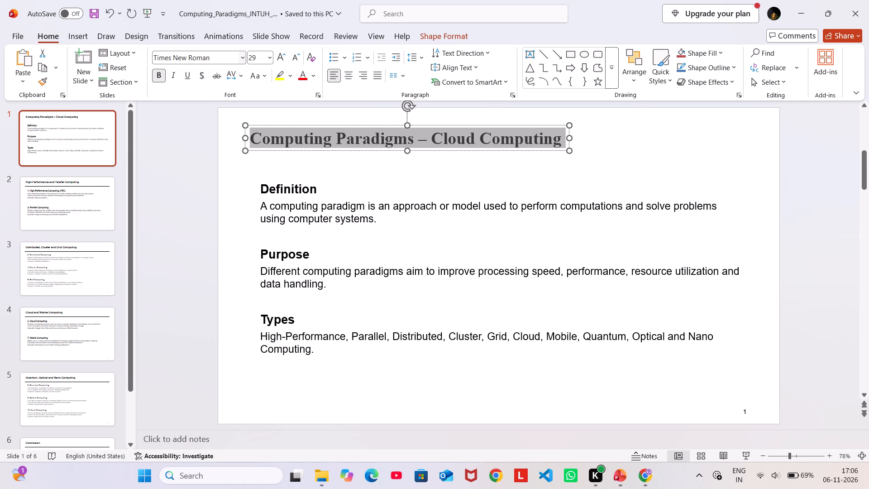
Set the font of the first slide's "Definition" heading and its paragraph to Times New Roman.
left_click(286, 184)
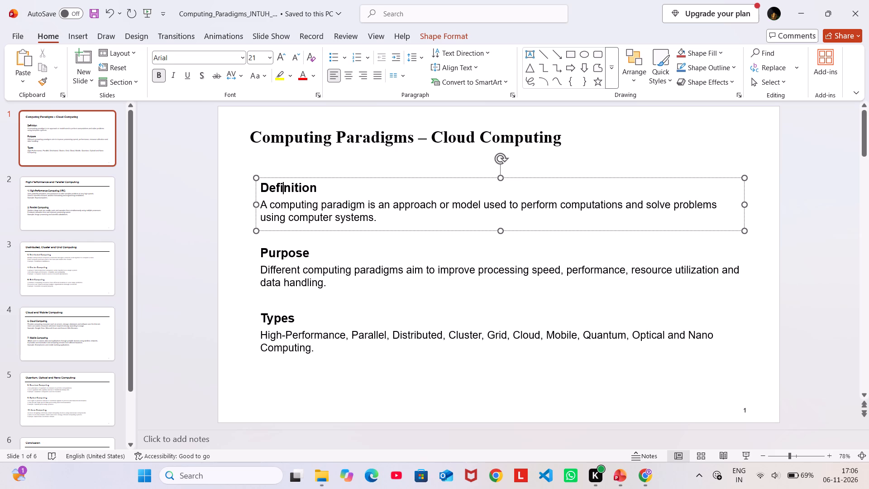
left_click_drag(264, 186, 371, 222)
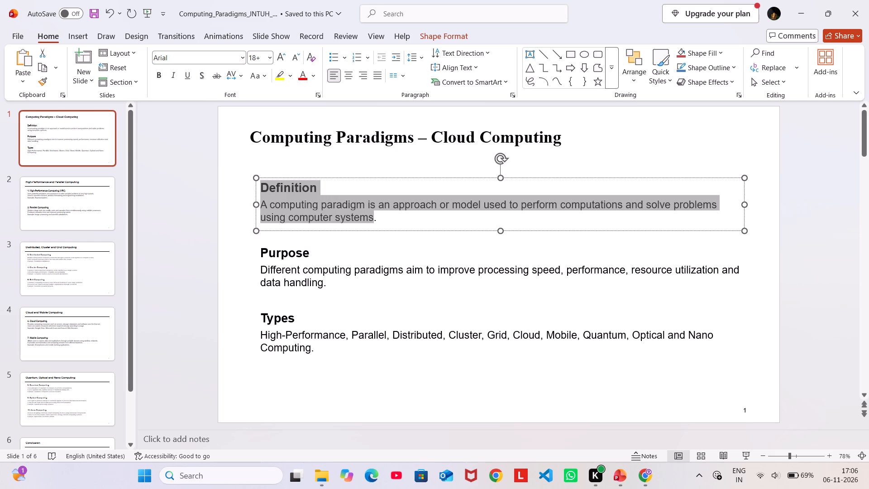
left_click_drag(371, 222, 377, 222)
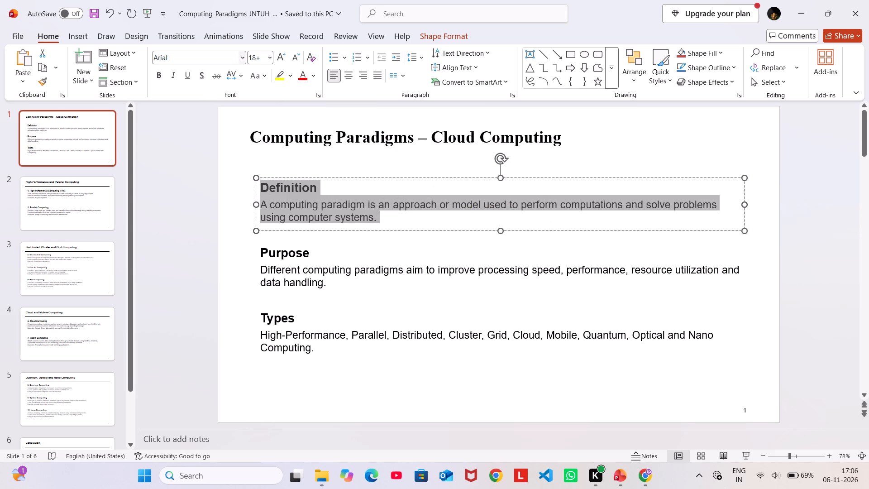
left_click(230, 56)
key("BackSpace")
type("ti")
key("Return")
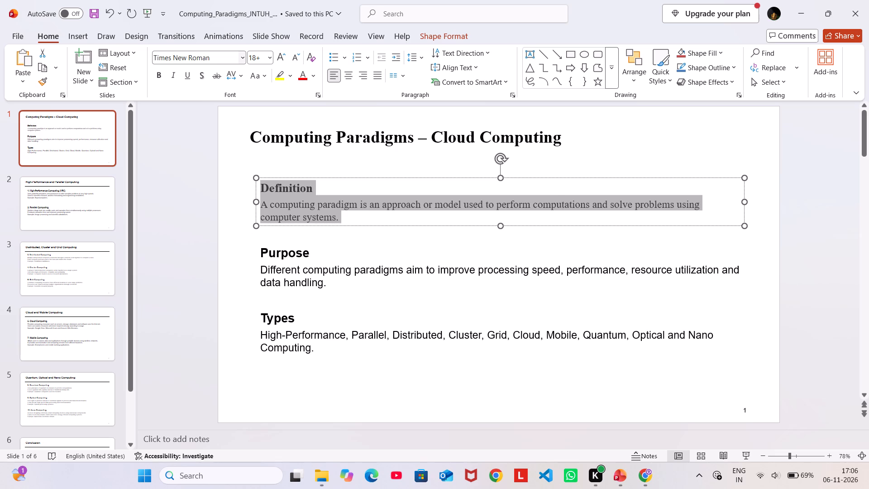
Set the font size of the paragraph under "Definition" on the first slide to 20.
left_click(372, 266)
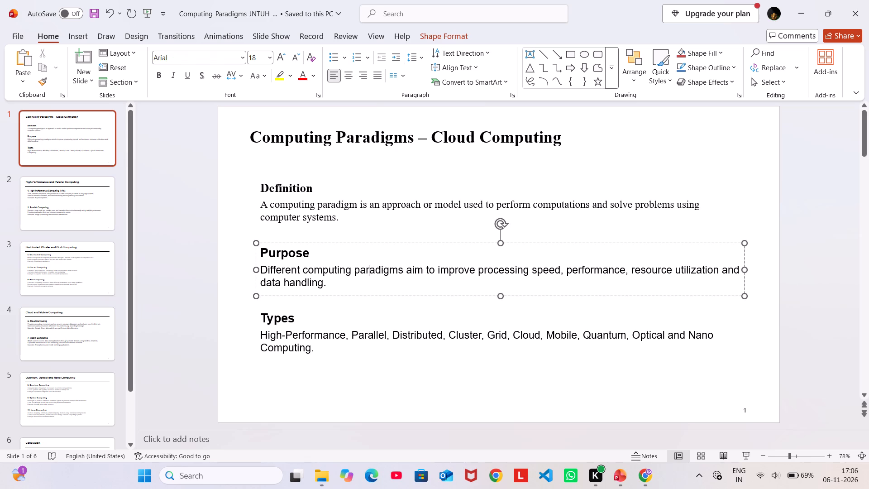
left_click(340, 210)
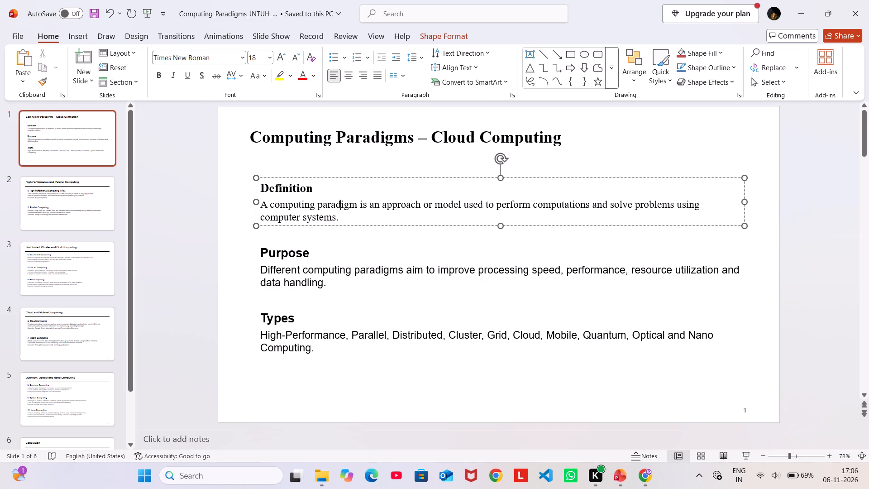
left_click_drag(261, 206, 348, 220)
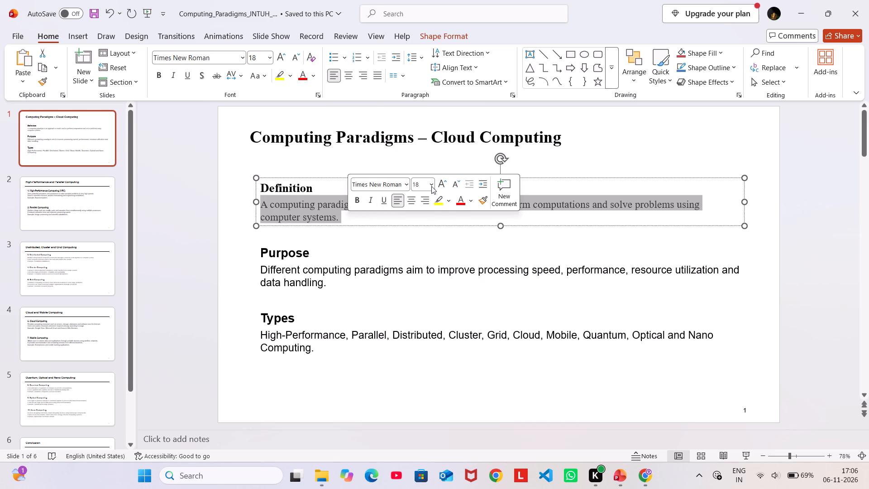
left_click(431, 186)
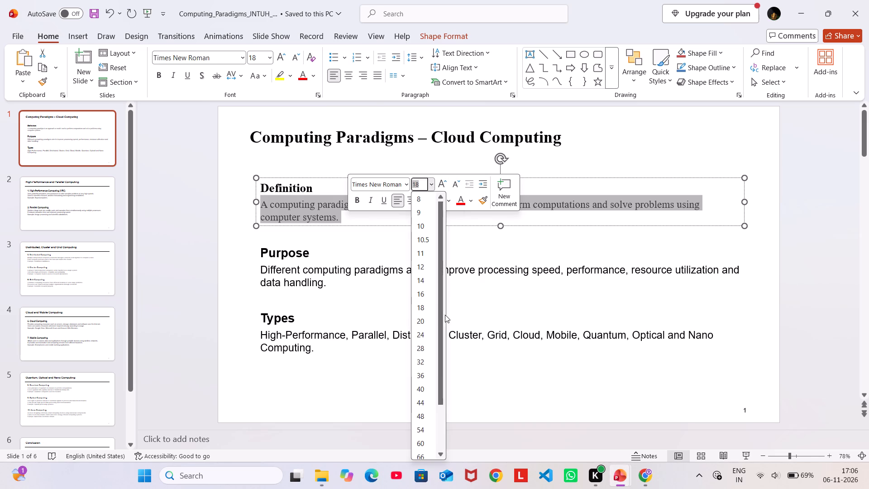
left_click(421, 315)
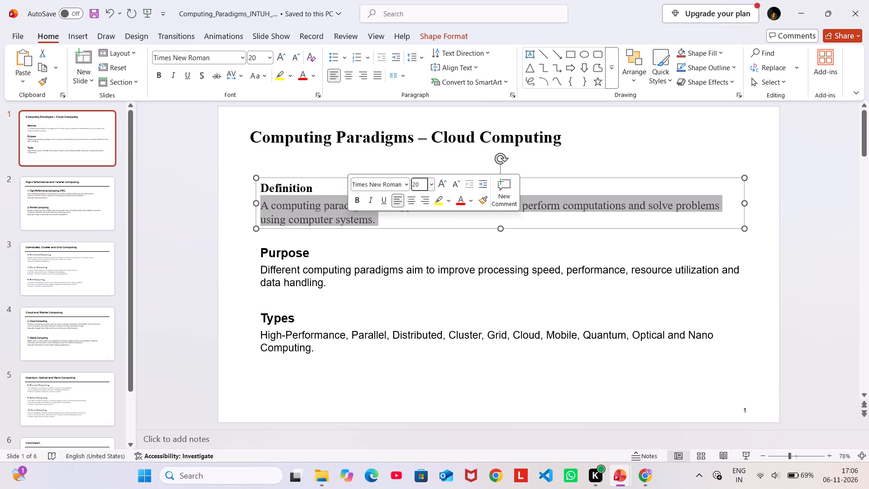
Set the font size of the "Definition" heading on the first slide to 24.
left_click(315, 186)
left_click_drag(315, 186, 267, 186)
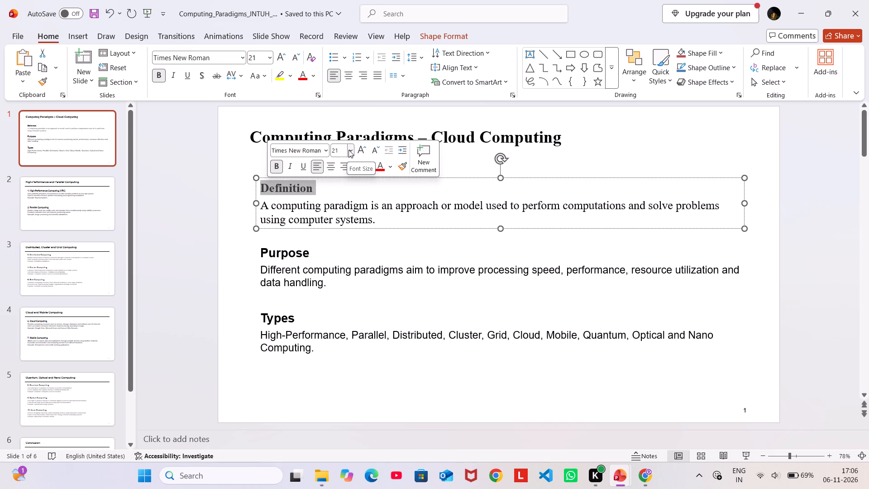
left_click(349, 150)
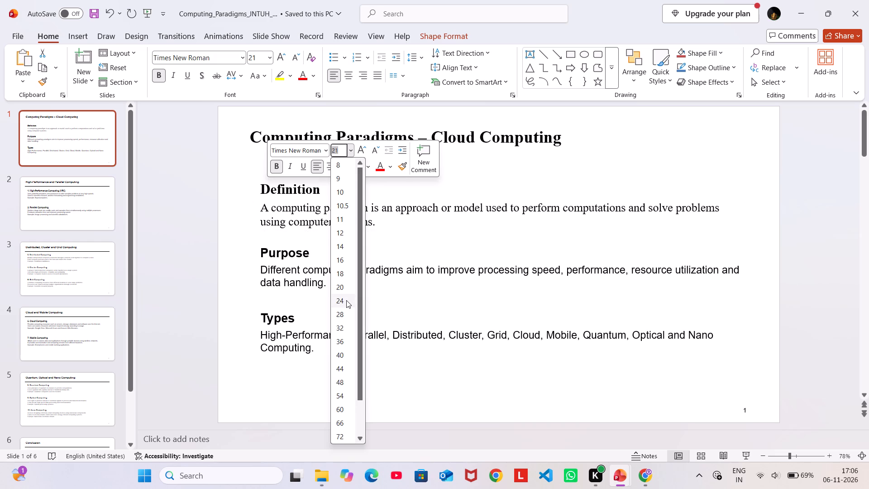
left_click(346, 300)
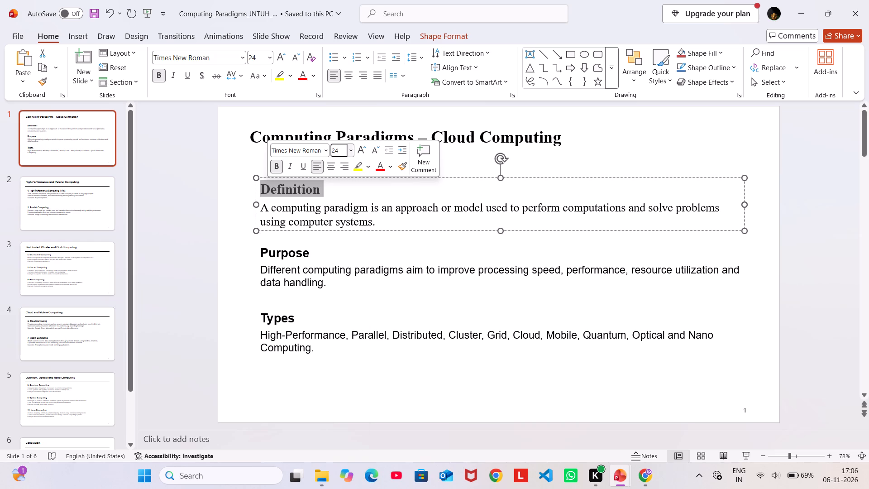
Format the "Purpose" heading on the first slide as Times New Roman at size 24.
left_click(367, 288)
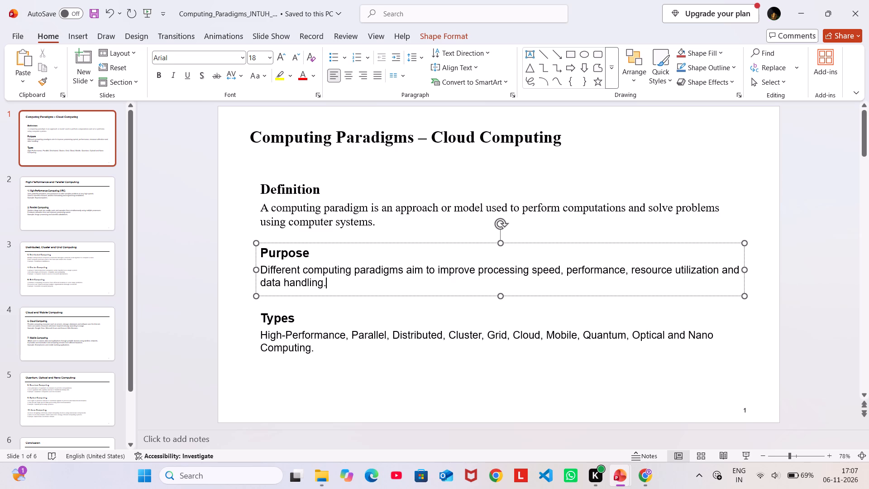
left_click_drag(310, 257, 263, 255)
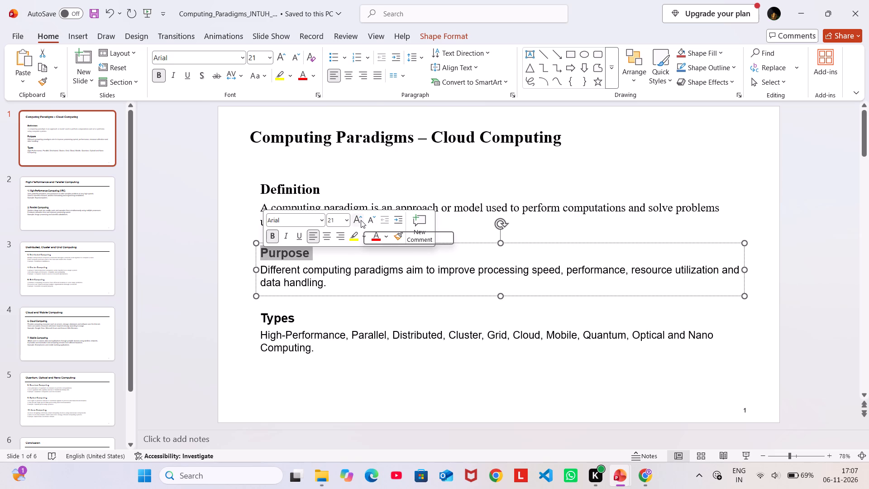
left_click(358, 221)
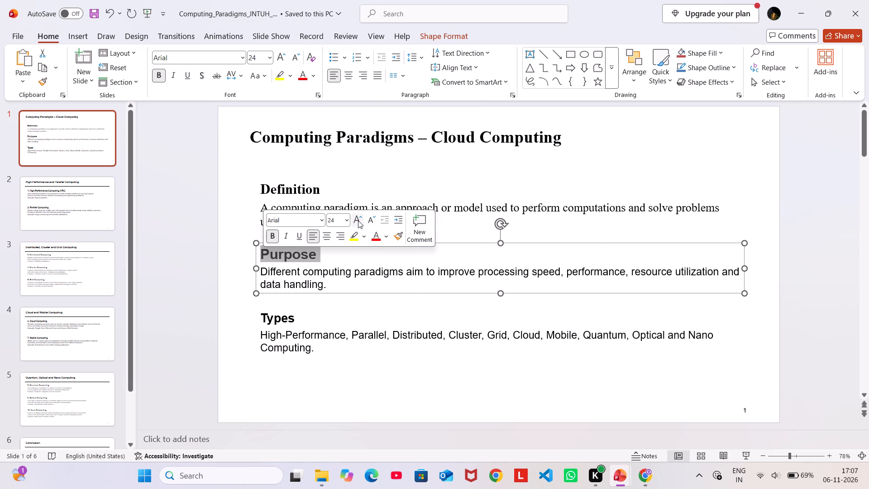
left_click(306, 221)
key("BackSpace")
type("ti")
key("Return")
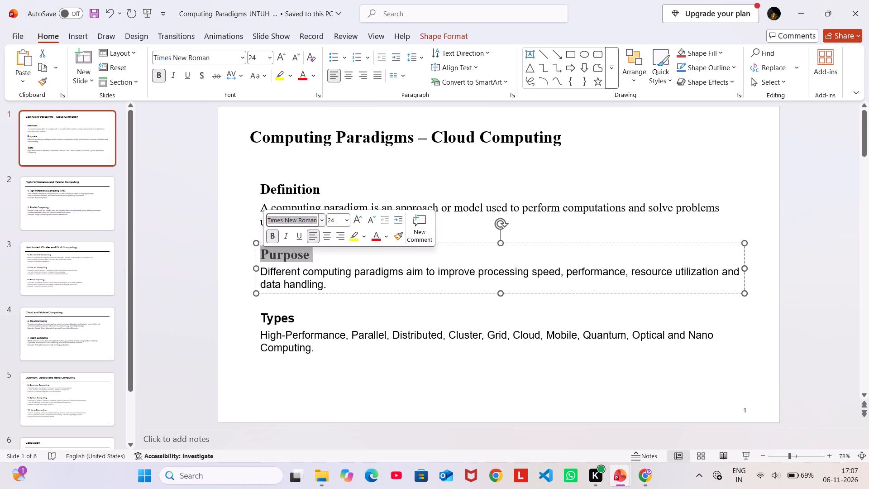
Format the paragraph under "Purpose" on the first slide as Times New Roman at size 20.
left_click(329, 287)
left_click_drag(329, 287, 275, 270)
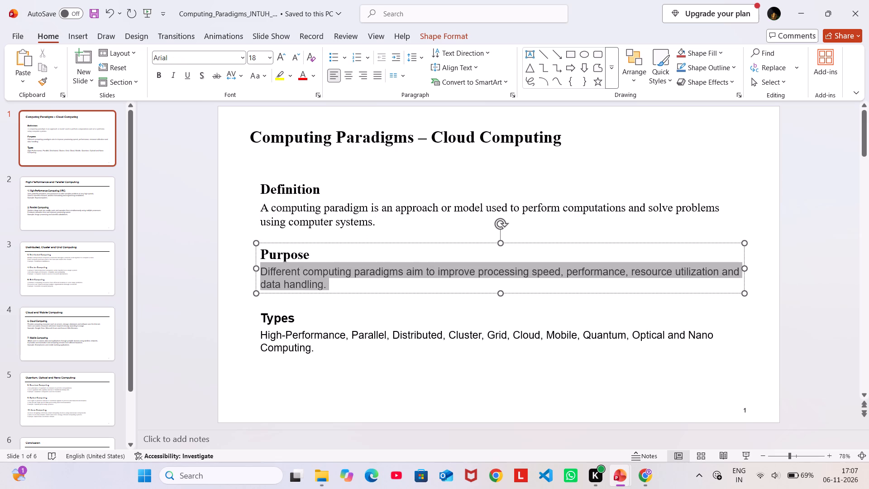
left_click_drag(275, 270, 272, 269)
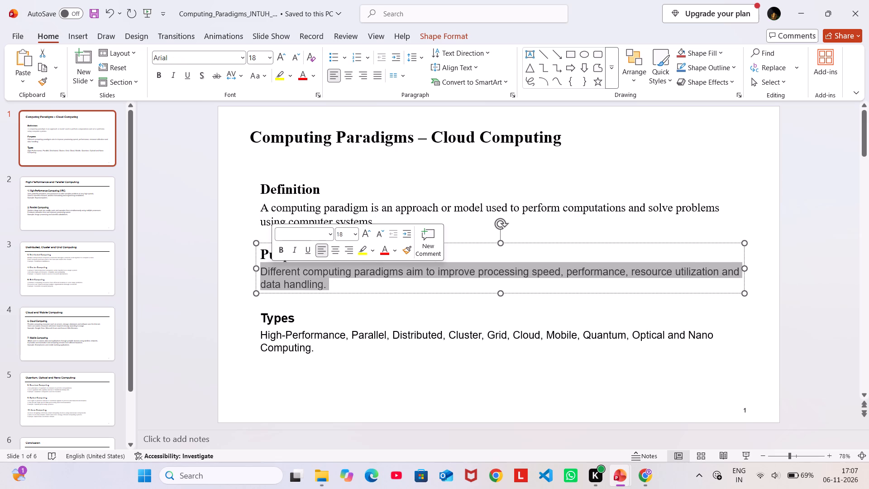
left_click(324, 233)
key("BackSpace")
key("t")
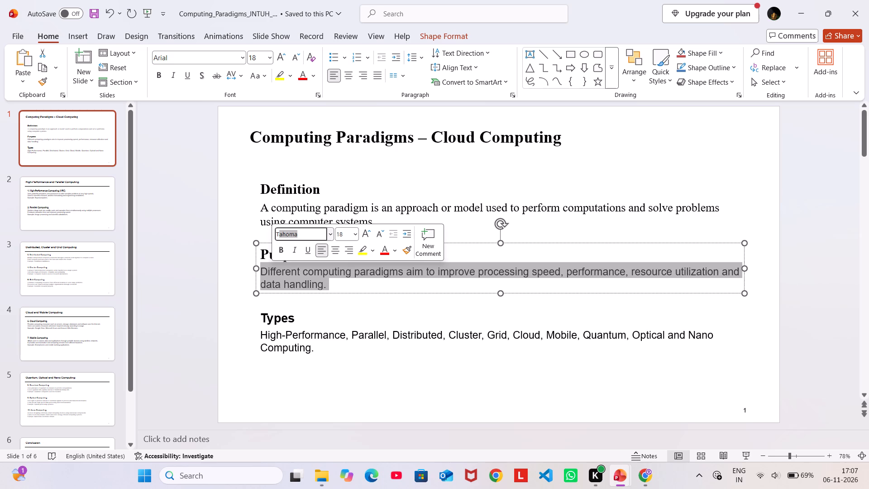
key("i")
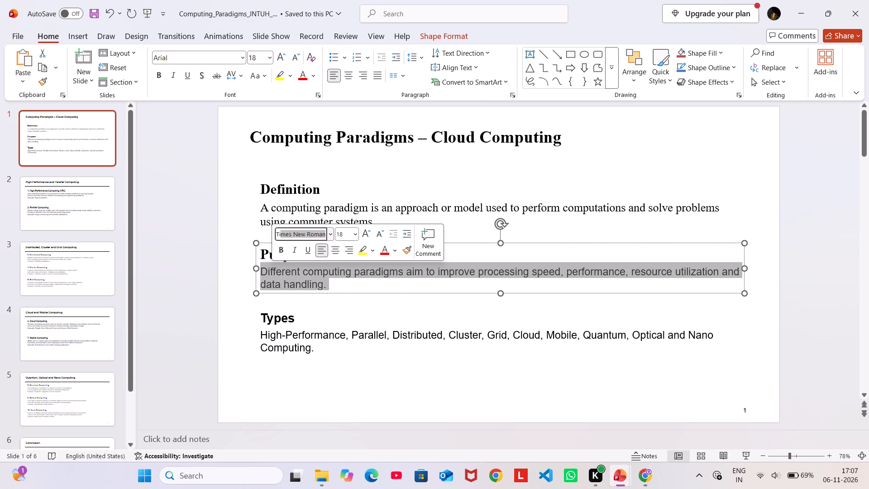
key("Return")
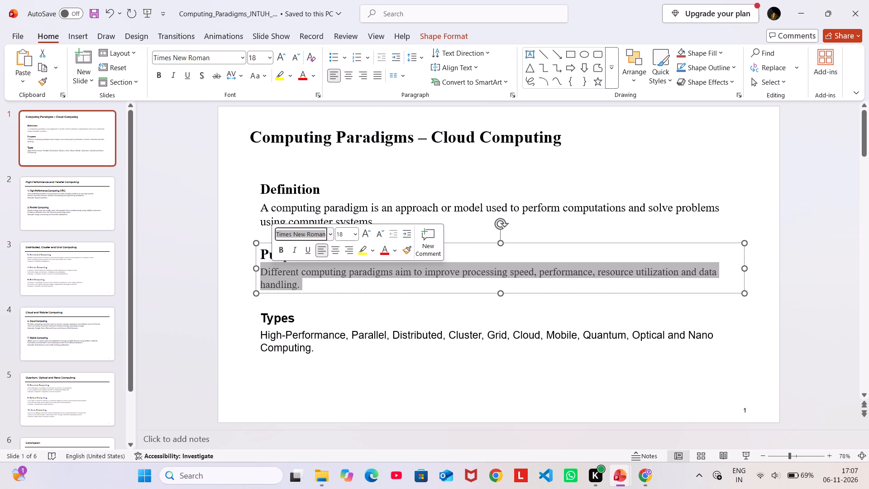
left_click(370, 234)
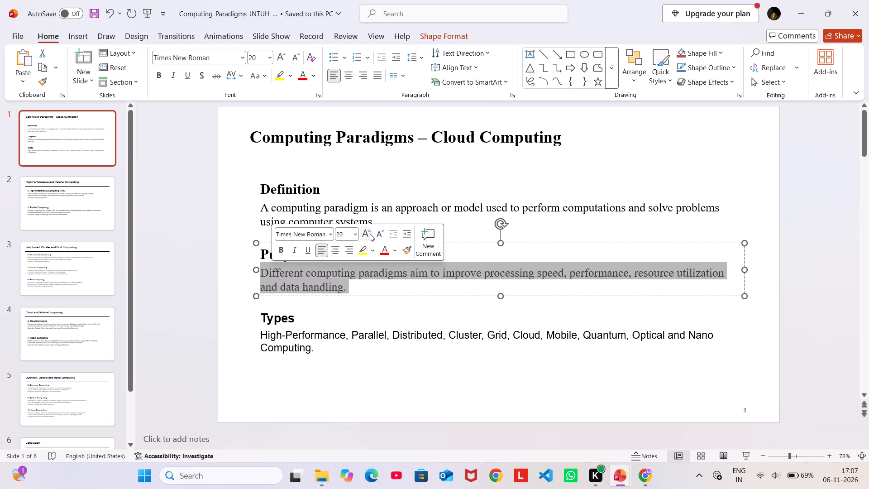
Format the "Types" heading on the first slide as Times New Roman at size 24.
left_click(383, 321)
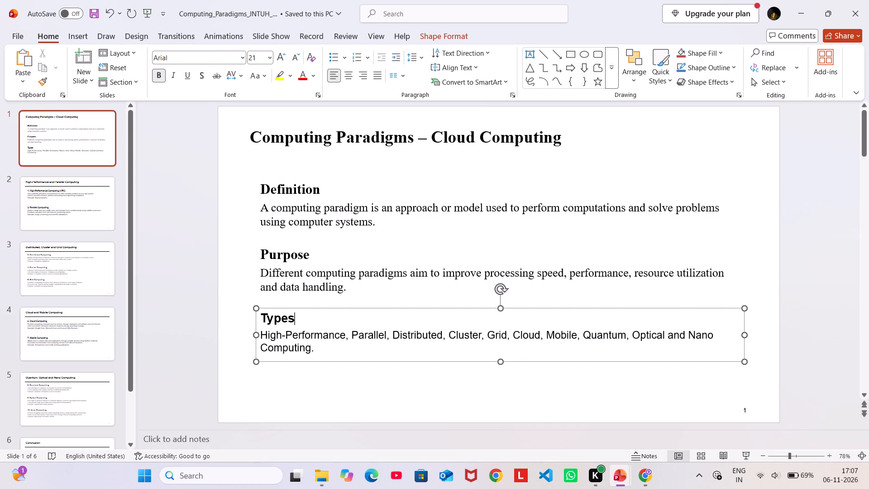
left_click_drag(315, 316, 262, 321)
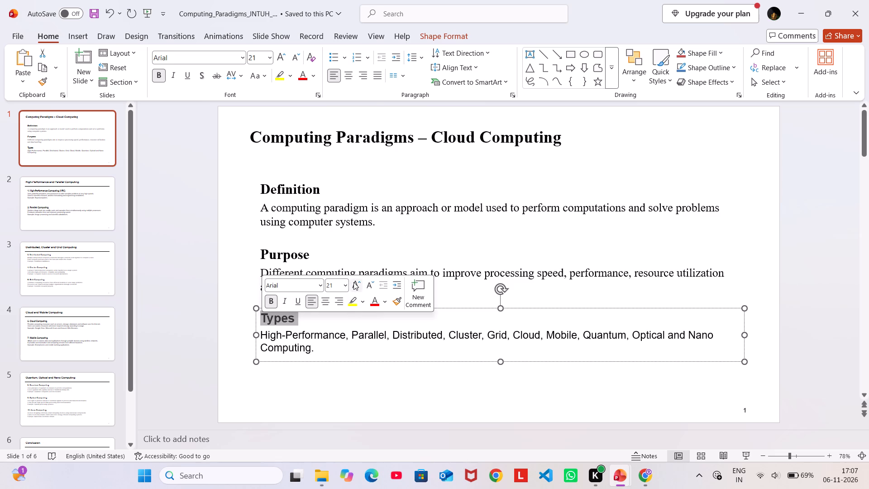
left_click(353, 282)
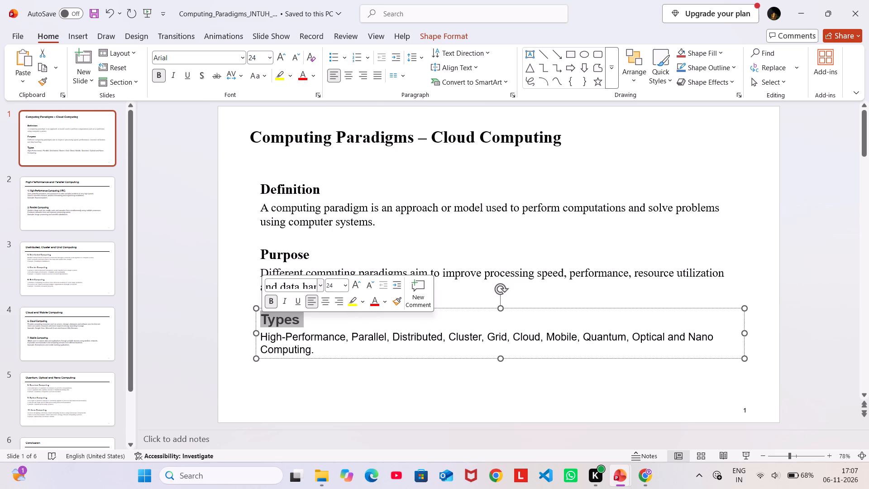
left_click(306, 283)
key("BackSpace")
type("ti")
key("Return")
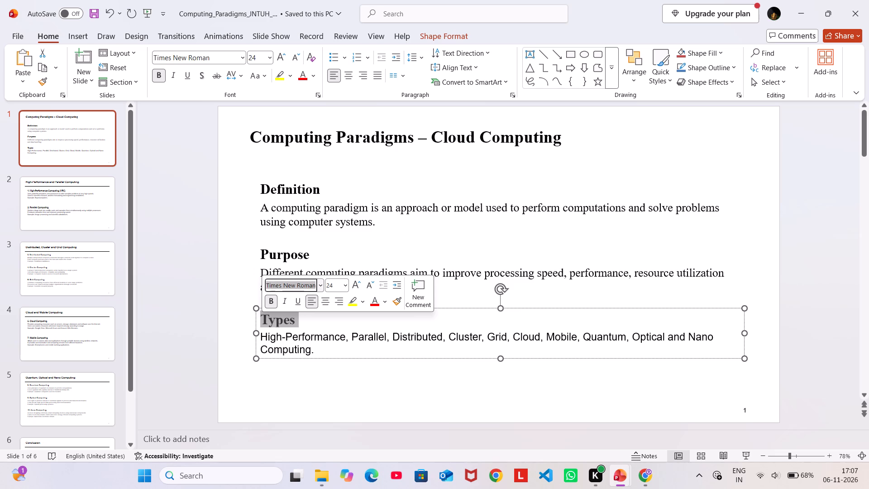
Format the paragraph under "Types" on the first slide as Times New Roman at size 20.
left_click(320, 354)
left_click_drag(320, 354, 267, 334)
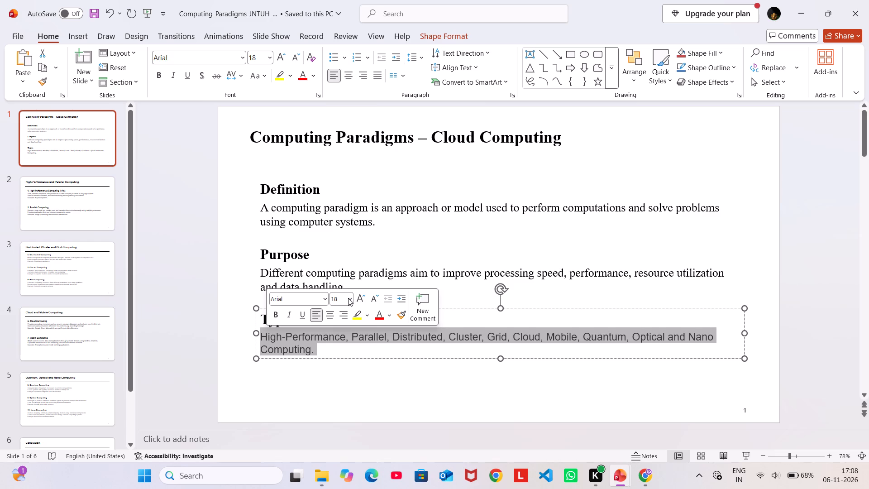
left_click(348, 298)
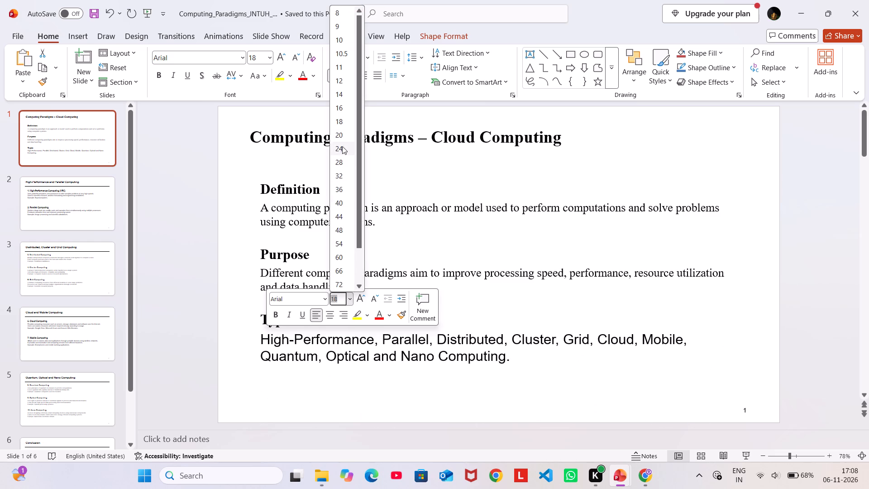
left_click(344, 136)
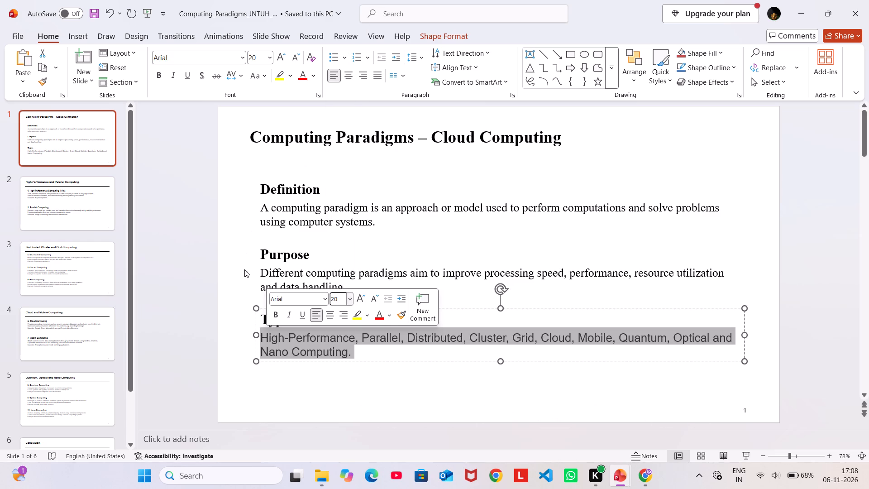
left_click(310, 295)
key("BackSpace")
type("ti")
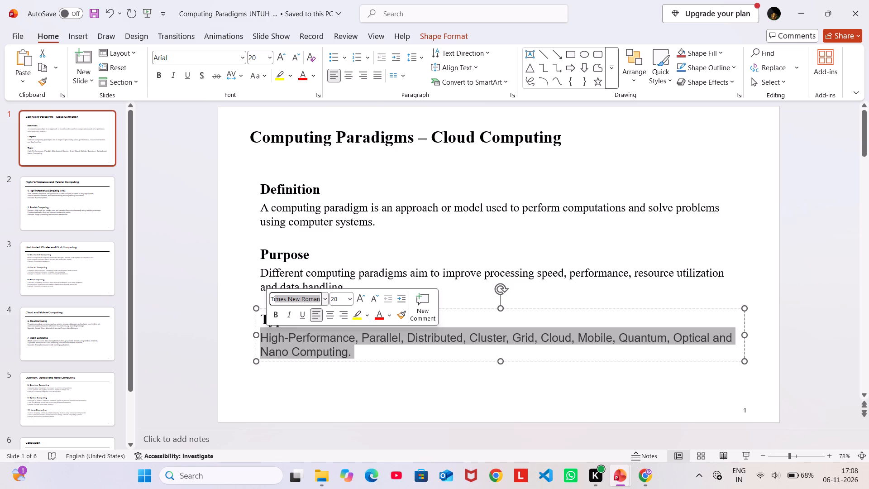
key("Return")
left_click(429, 386)
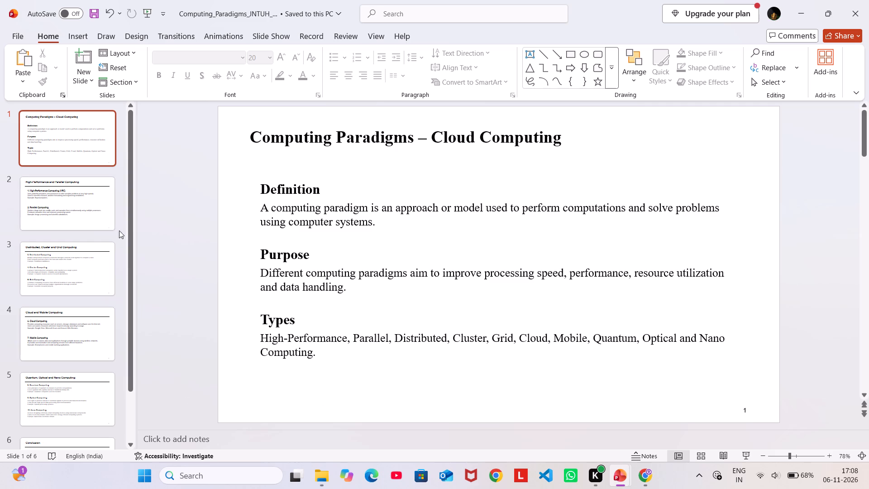
Format the paragraph under "1. High-Performance Computing (HPC)" on the second slide as Times New Roman at size 20.
left_click(92, 206)
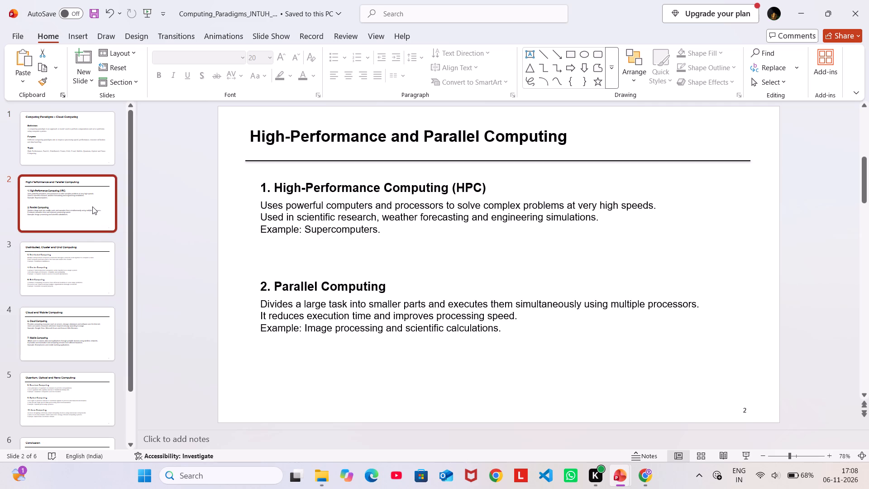
left_click(362, 226)
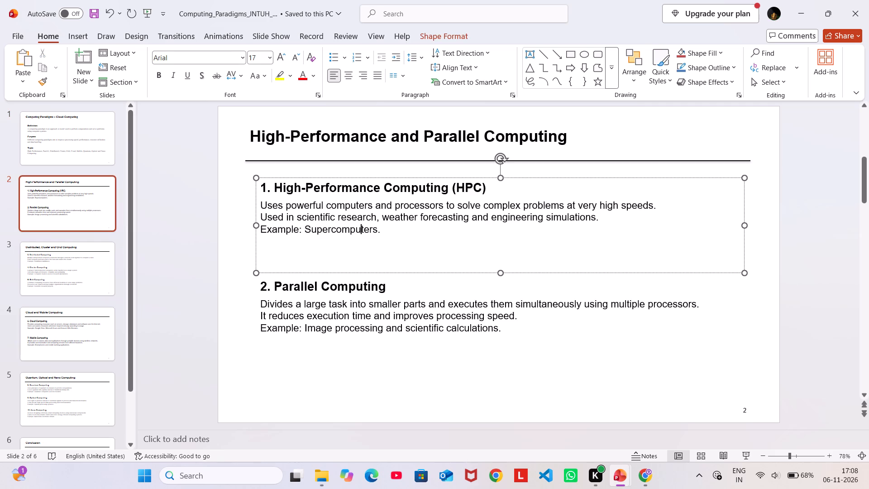
left_click_drag(383, 229, 259, 202)
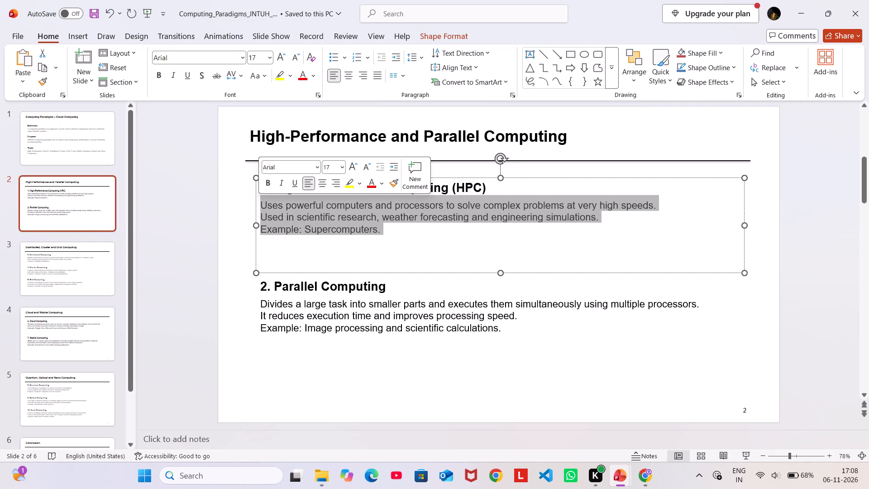
left_click(353, 165)
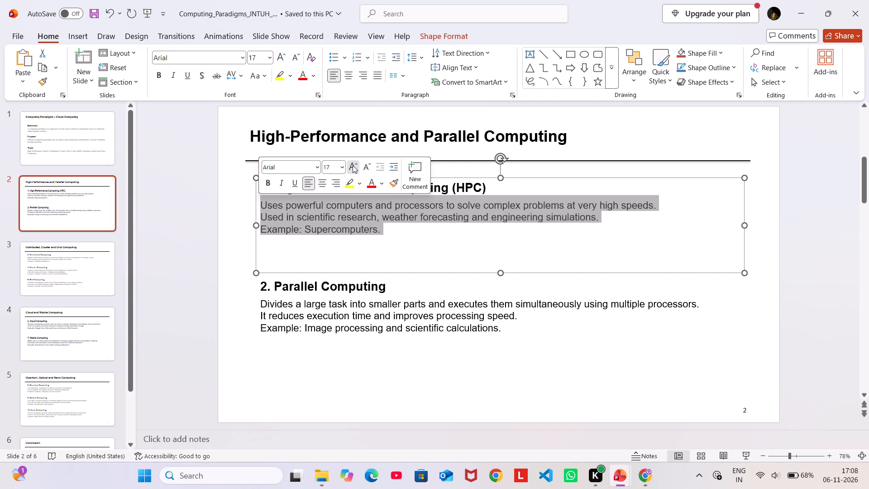
left_click(353, 165)
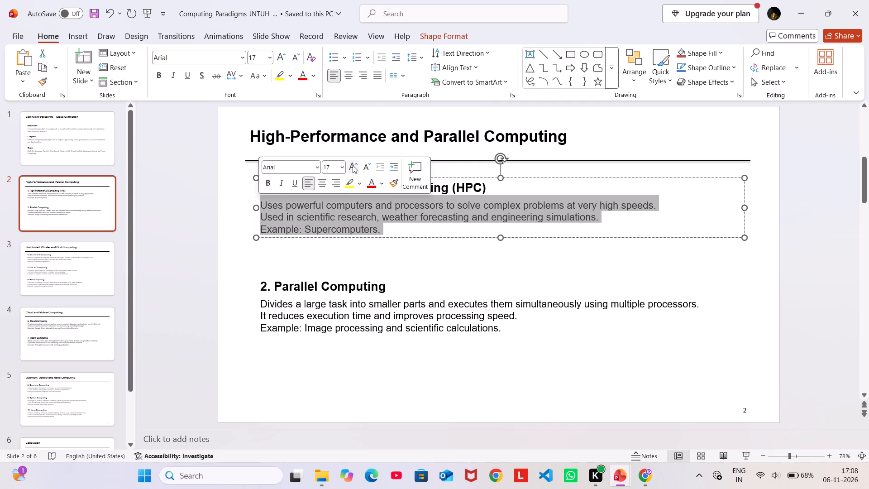
left_click(353, 165)
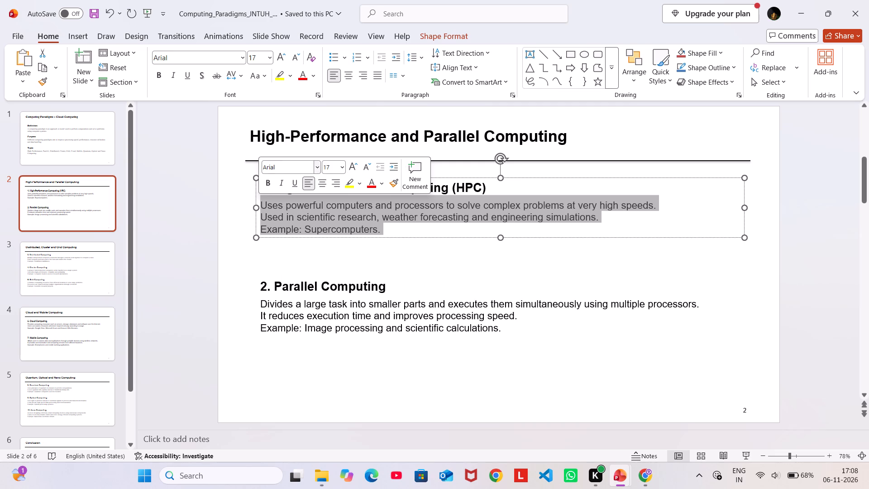
left_click(306, 168)
key("BackSpace")
key("t")
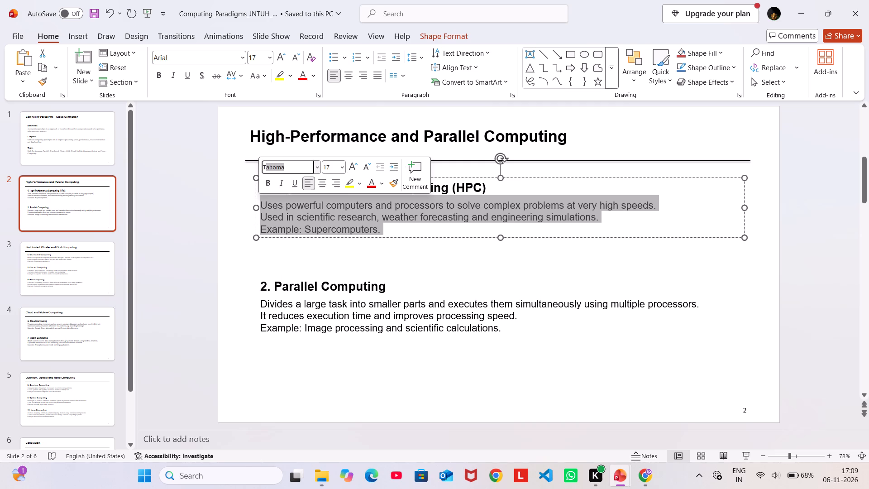
type("im")
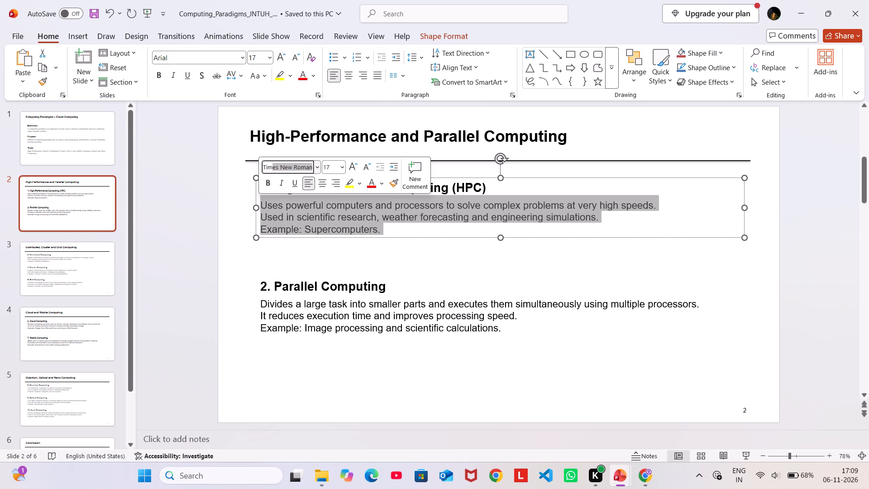
key("Return")
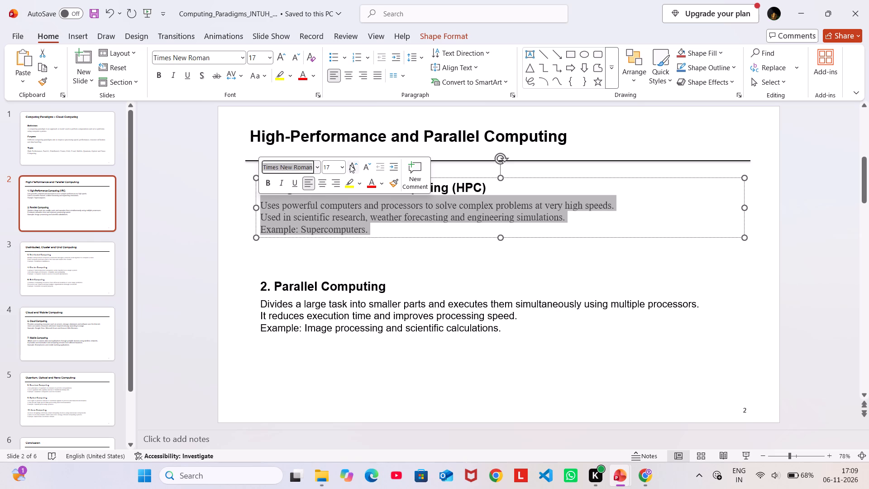
left_click(350, 165)
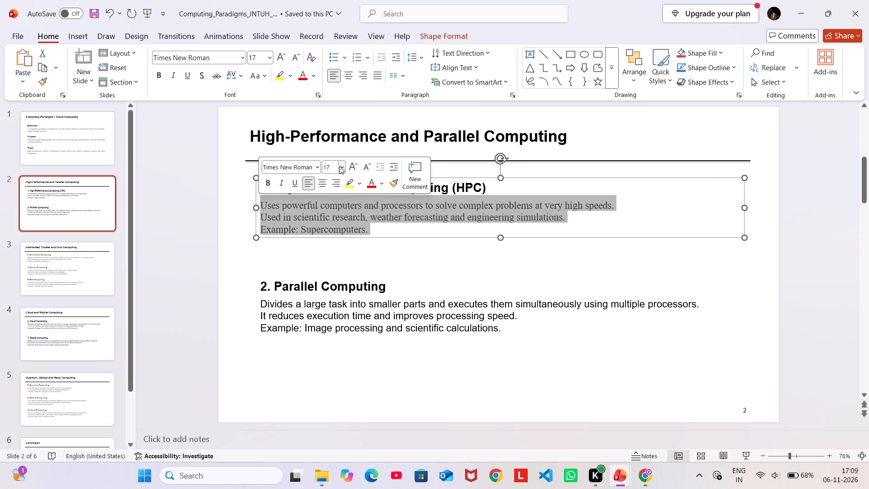
left_click(339, 166)
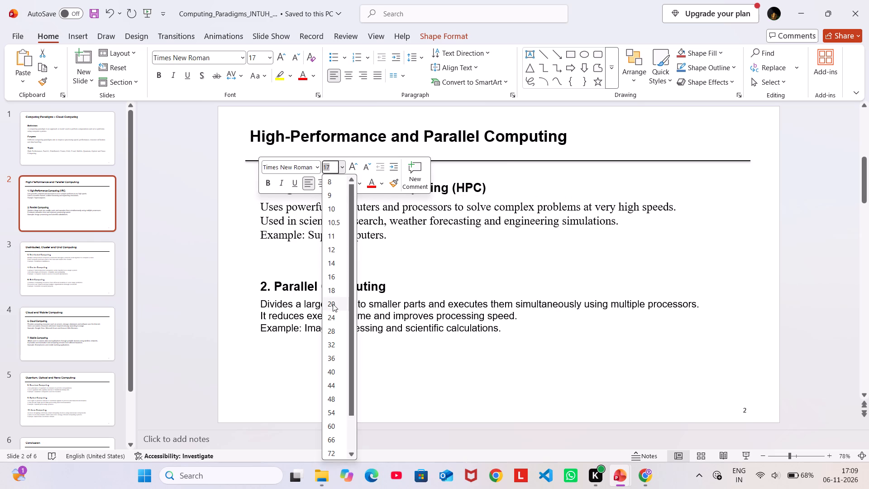
left_click(333, 304)
left_click(408, 295)
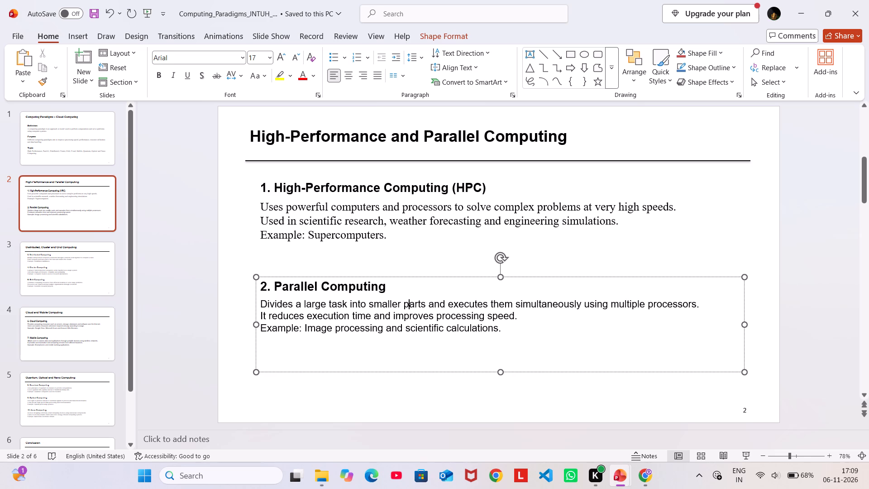
Format the "1. High-Performance Computing (HPC)" heading on the second slide as Times New Roman at size 24.
left_click(497, 187)
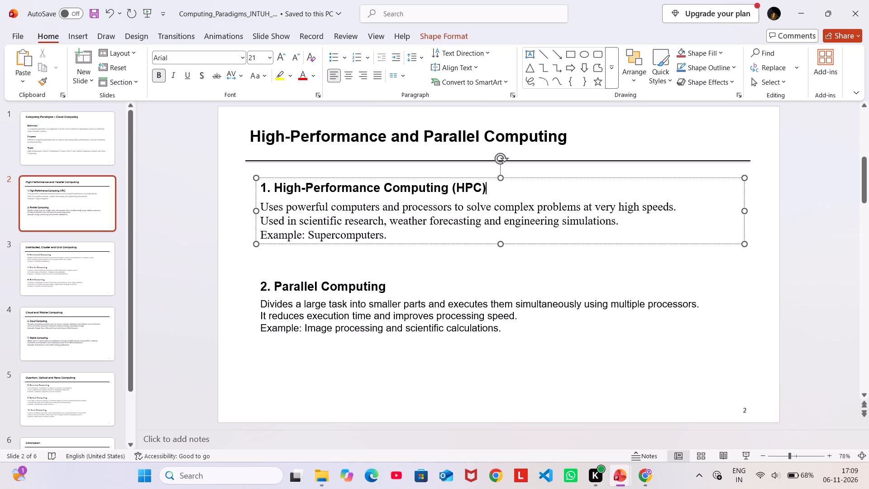
left_click_drag(497, 187, 283, 193)
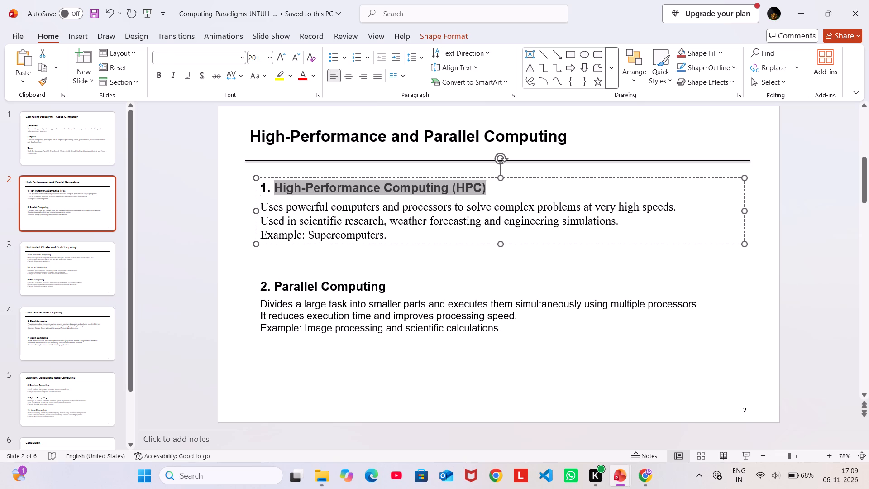
left_click_drag(283, 193, 252, 191)
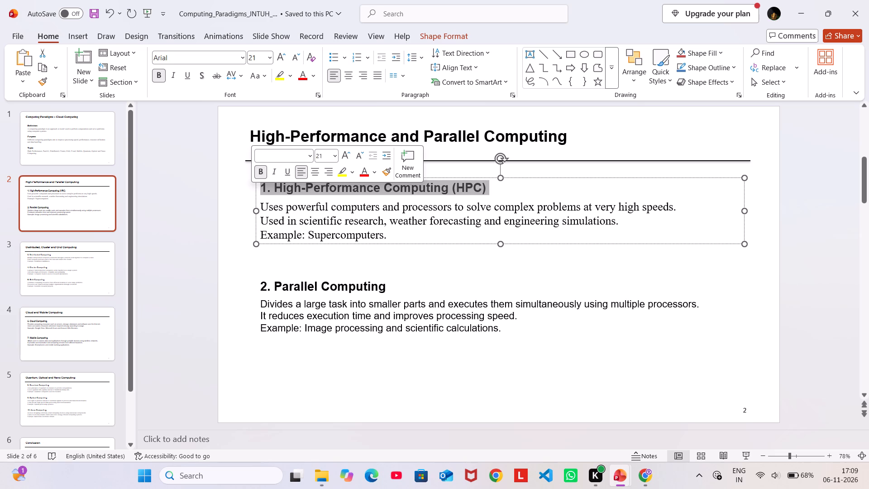
left_click(288, 154)
key("BackSpace")
type("ti")
key("Return")
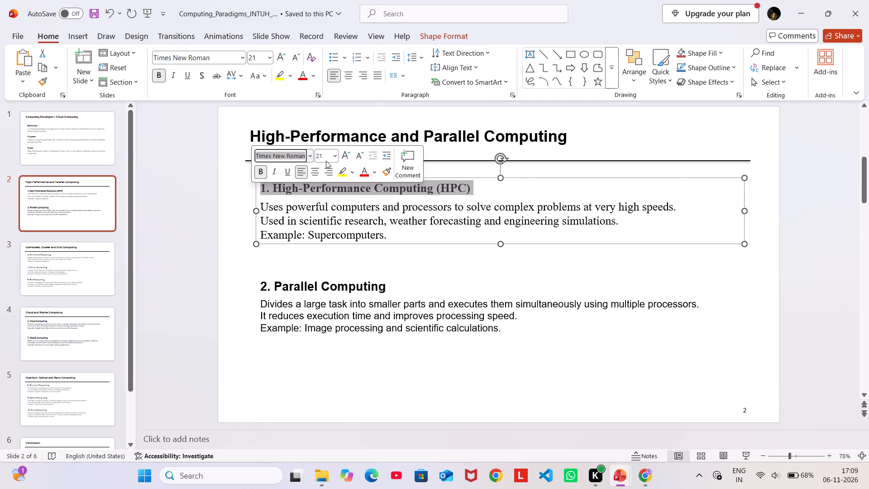
left_click(342, 158)
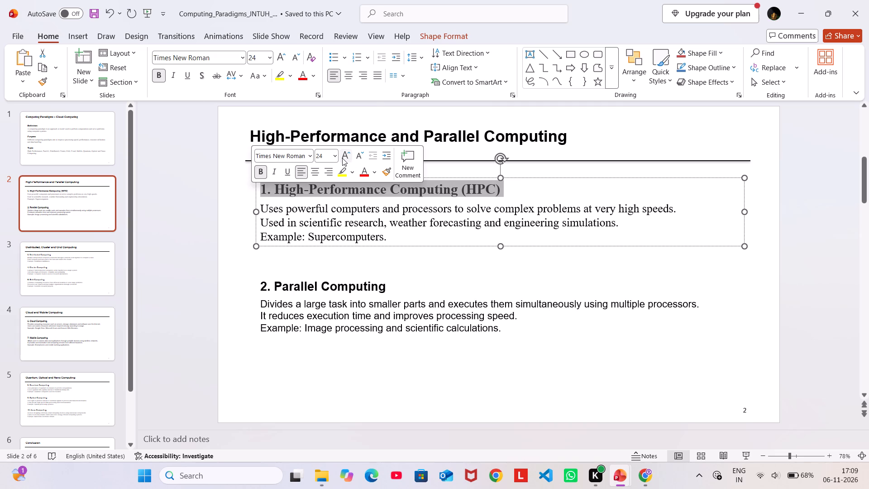
left_click(387, 226)
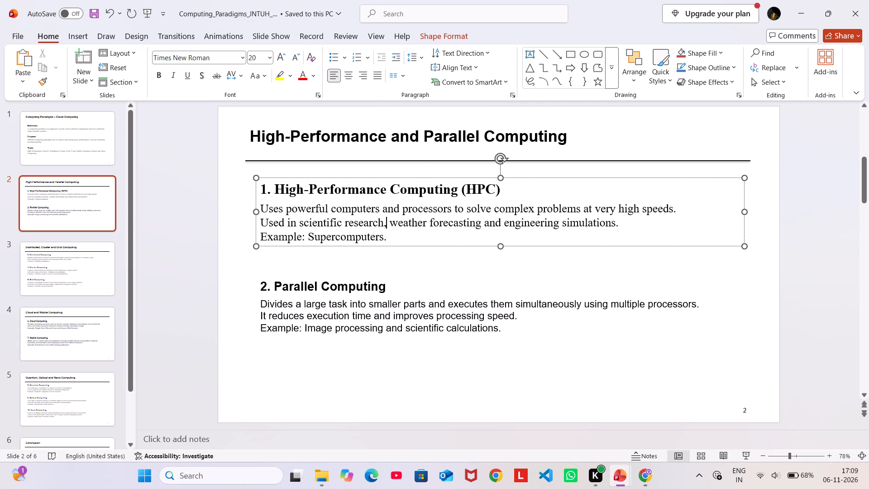
Format the "2. Parallel Computing" heading on the second slide as Times New Roman at size 24.
left_click(387, 290)
left_click_drag(387, 290, 319, 291)
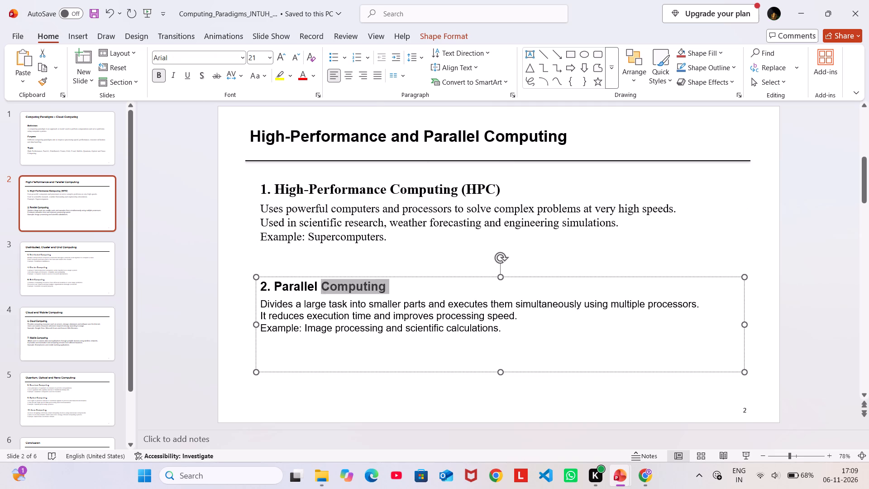
left_click_drag(319, 291, 258, 285)
left_click(301, 248)
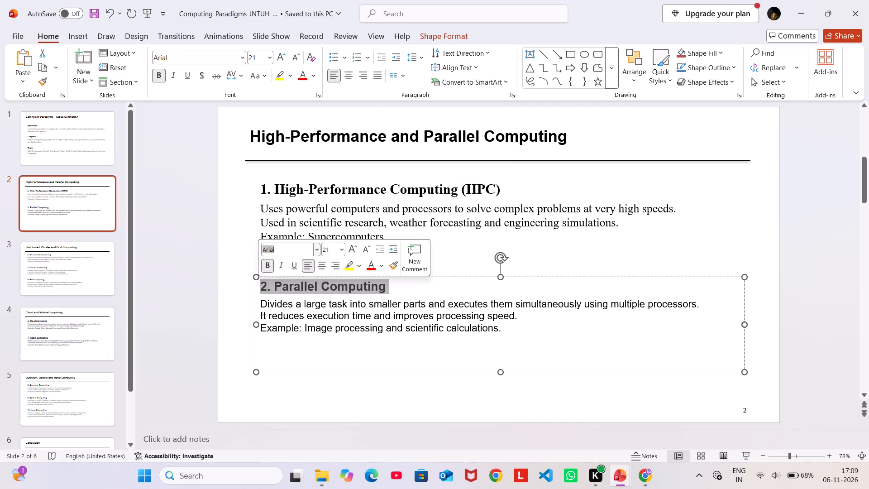
key("BackSpace")
type("ti")
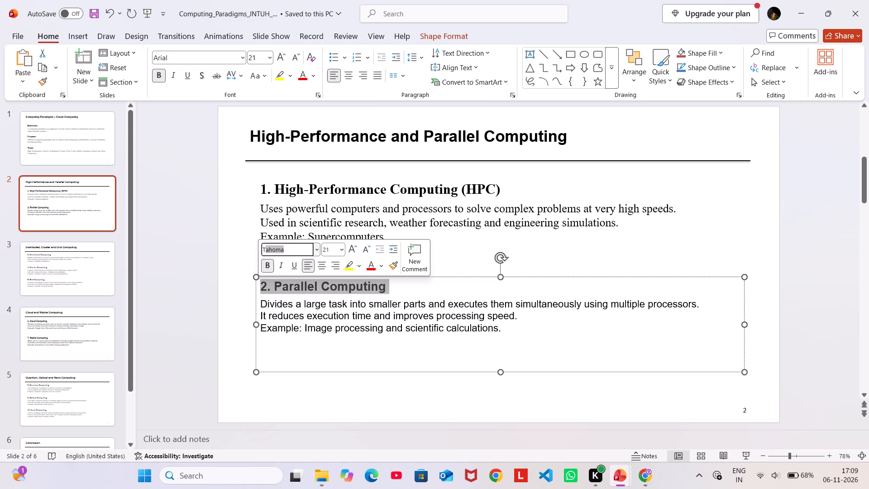
key("Return")
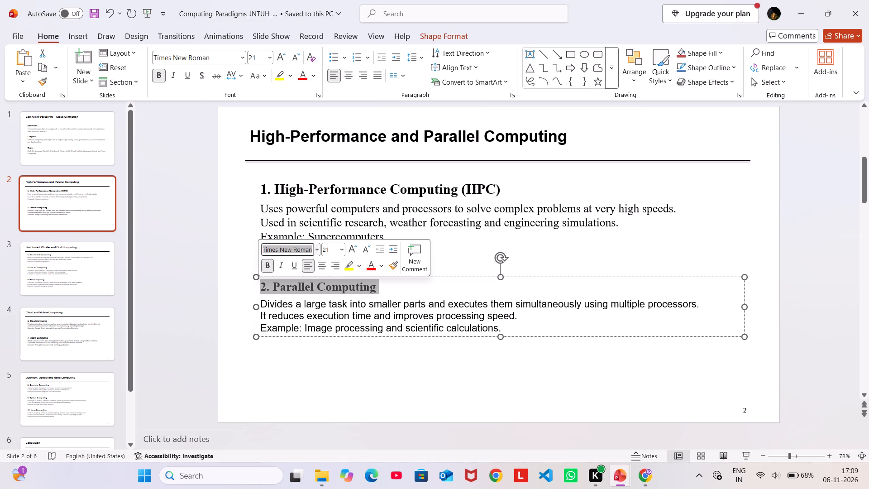
left_click(352, 247)
left_click(352, 247)
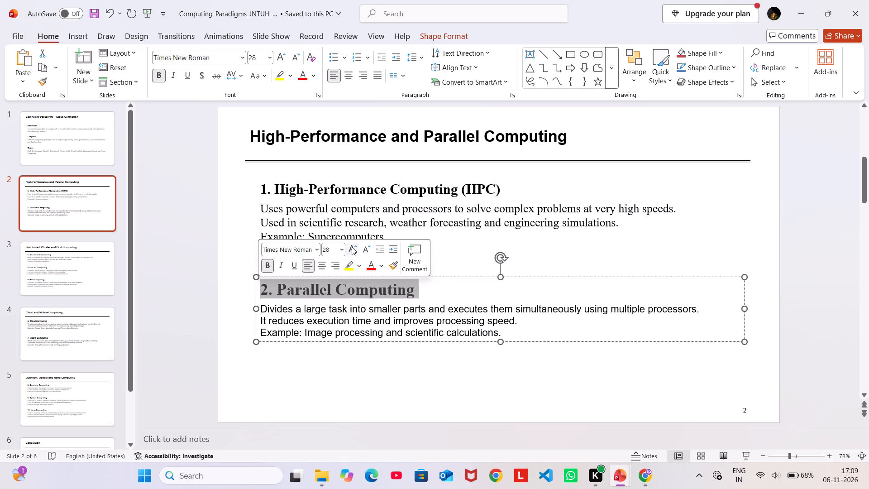
left_click(366, 246)
Format the paragraph under "2. Parallel Computing" on the second slide as Times New Roman at size 20.
left_click(500, 331)
left_click_drag(500, 331, 239, 307)
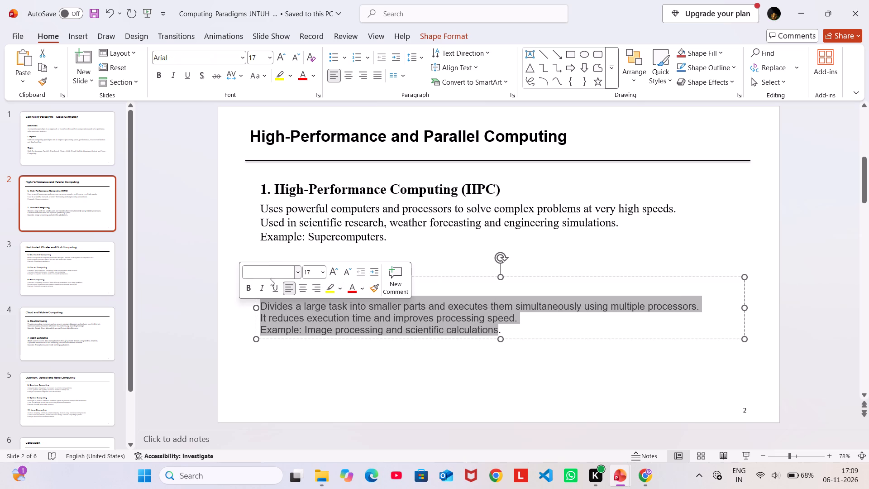
left_click(268, 274)
key("BackSpace")
type("ti")
key("Return")
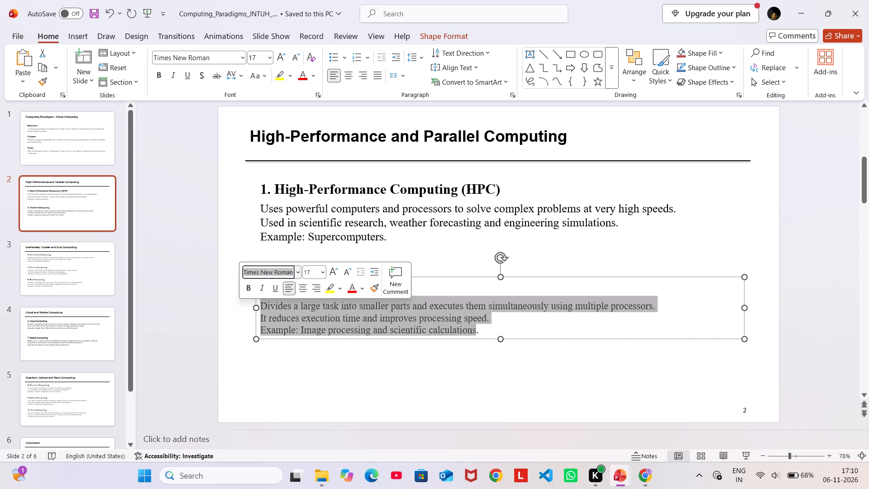
left_click(319, 267)
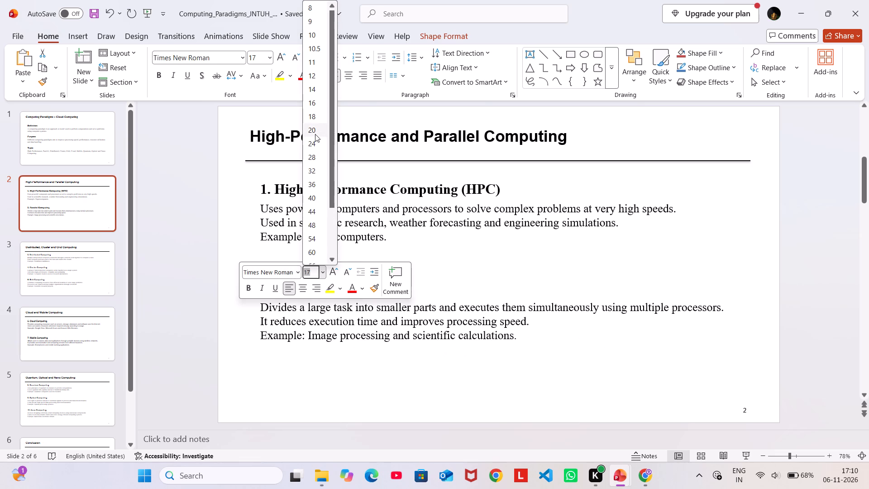
left_click(314, 133)
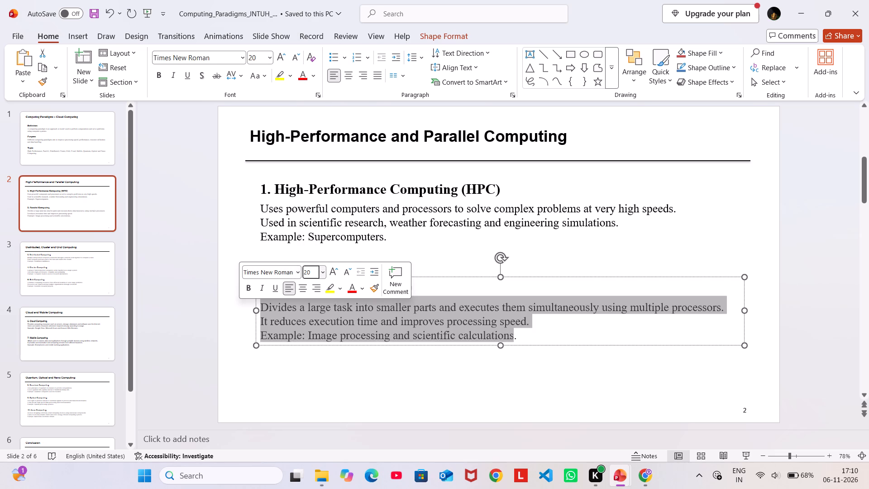
Delete the horizontal line under the title on the second slide.
left_click(564, 249)
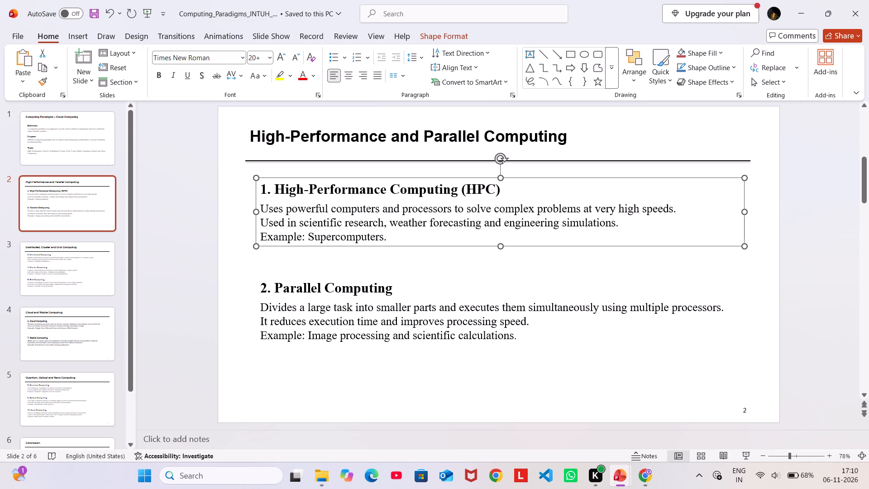
left_click(453, 158)
key("Delete")
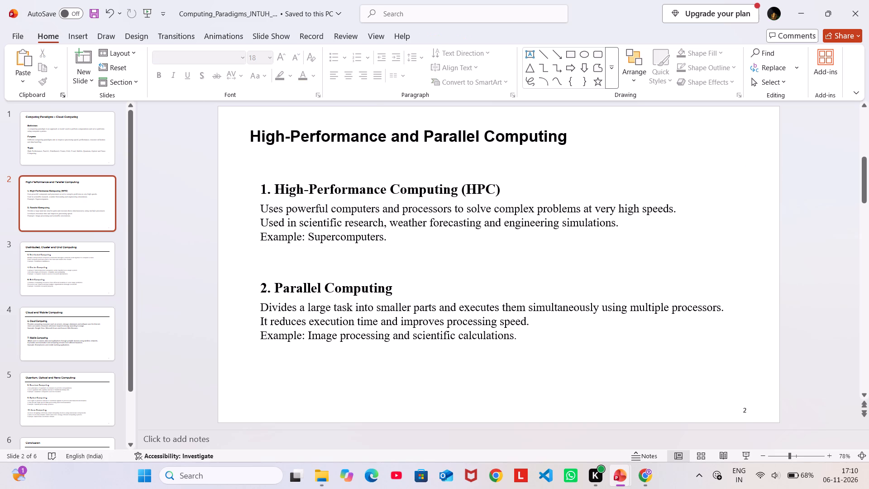
Delete the horizontal line under the title on the third slide.
left_click(79, 260)
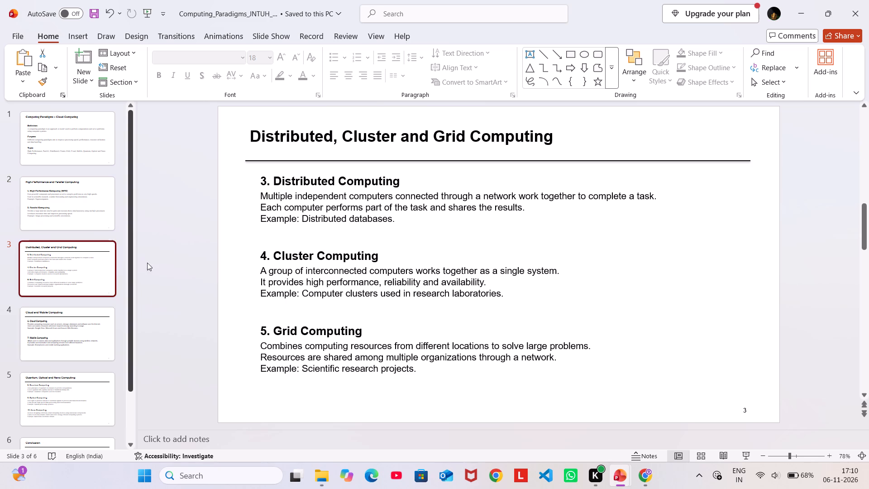
left_click(315, 163)
key("Delete")
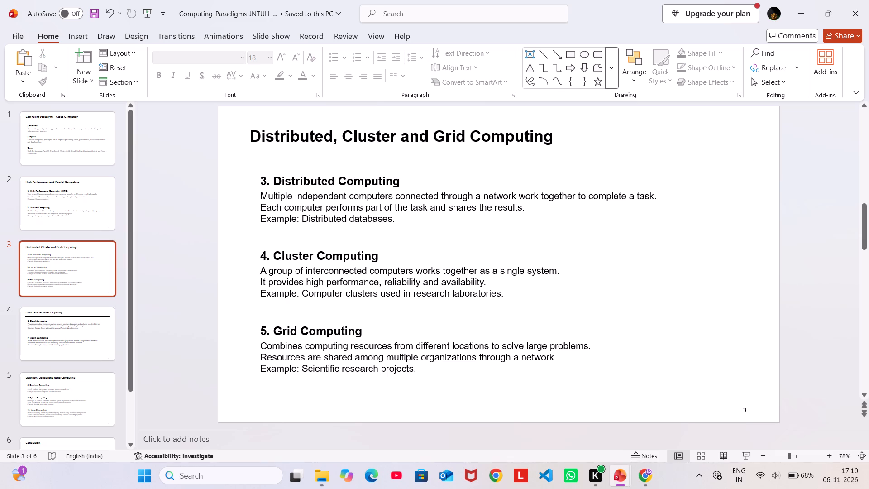
Format the paragraph under "3. Distributed Computing" on the third slide as Times New Roman at size 20.
left_click_drag(263, 192, 400, 224)
left_click(444, 188)
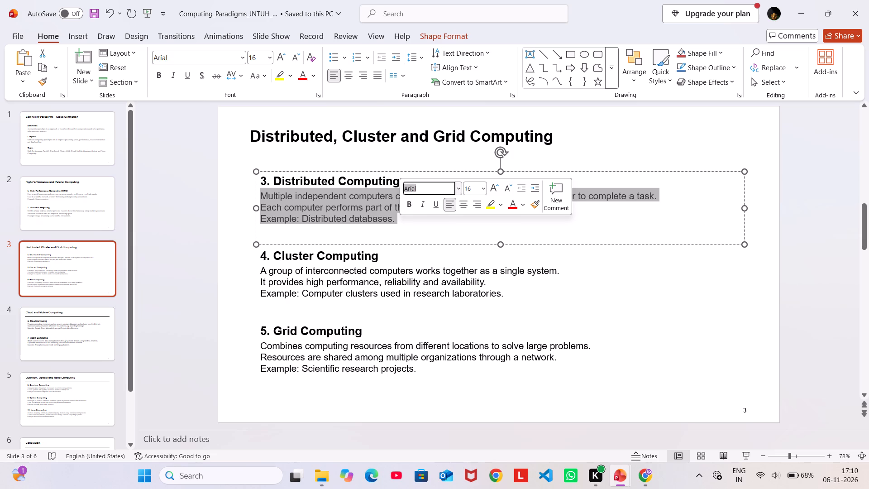
key("BackSpace")
type("ti")
key("Return")
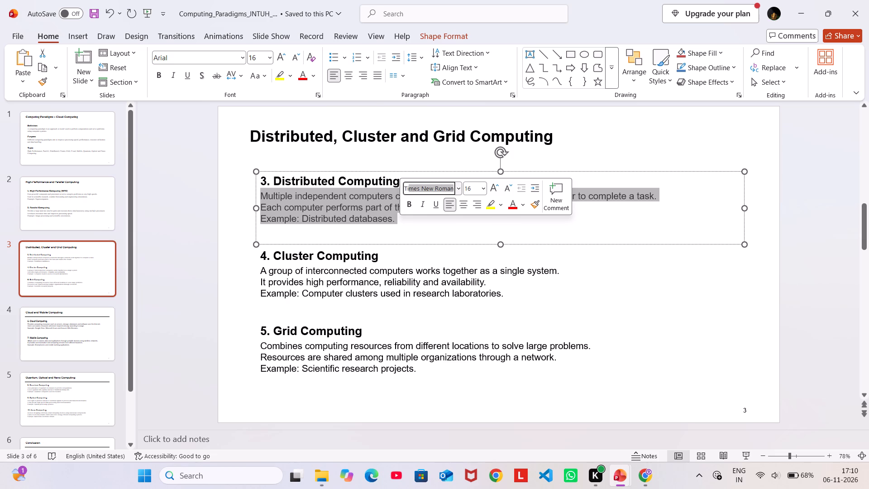
left_click(483, 190)
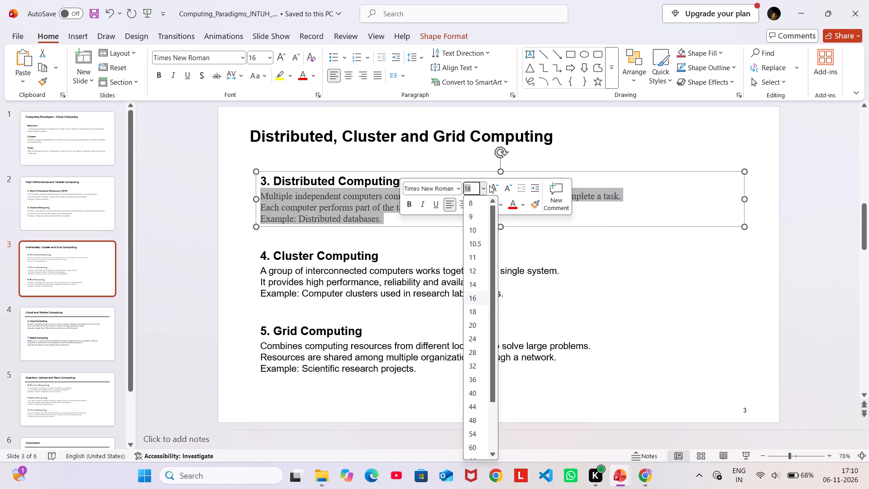
left_click(489, 186)
left_click(489, 186)
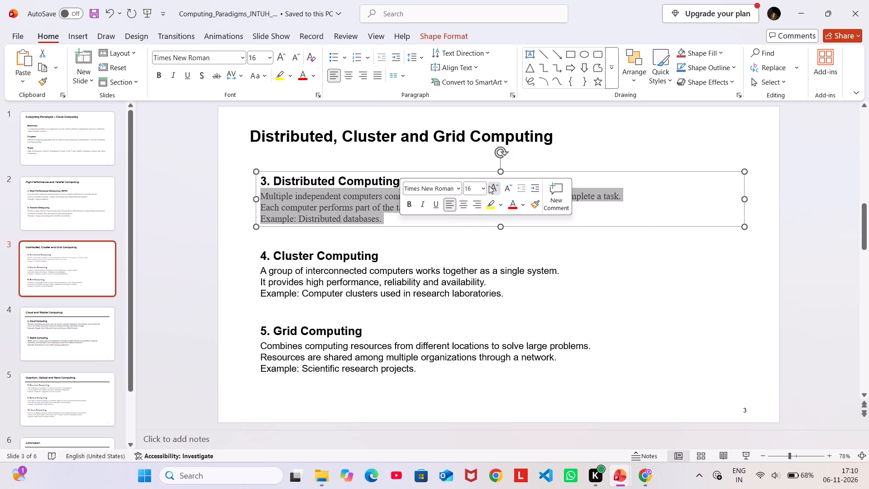
left_click(478, 188)
key("BackSpace")
type("20")
key("Return")
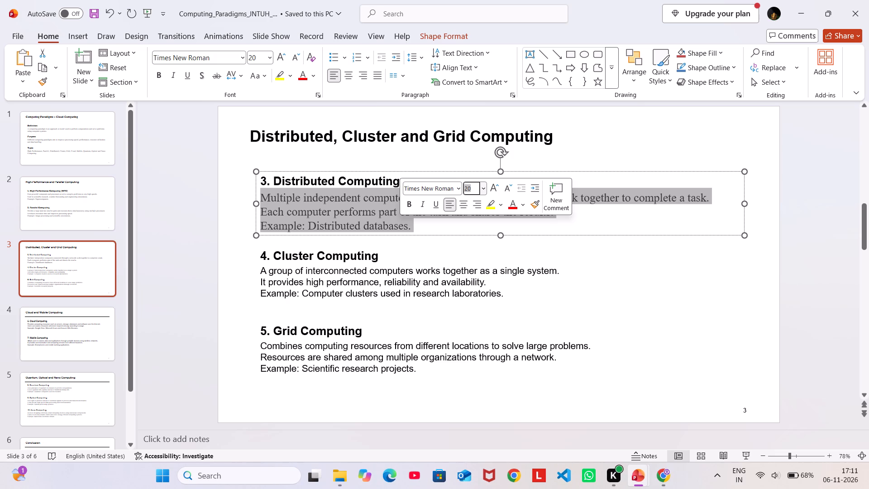
left_click(439, 251)
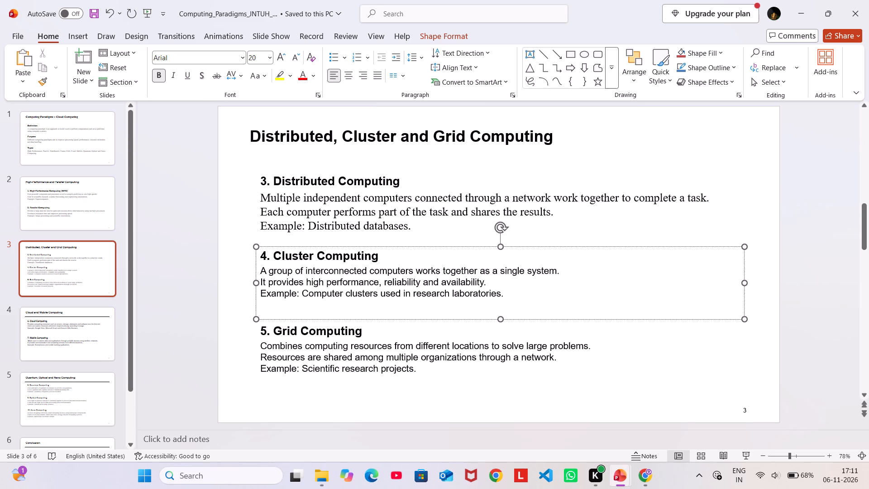
Format the "3. Distributed Computing" heading on the third slide as Times New Roman at size 24.
left_click(415, 184)
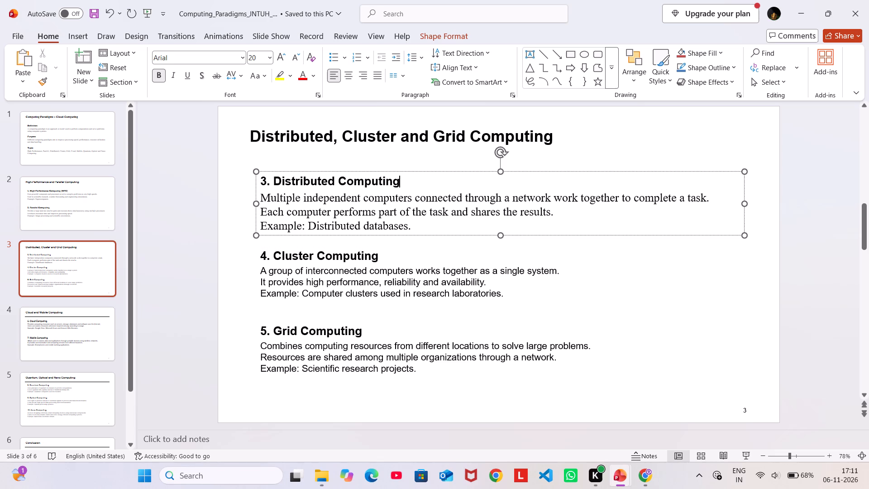
left_click_drag(407, 184, 321, 183)
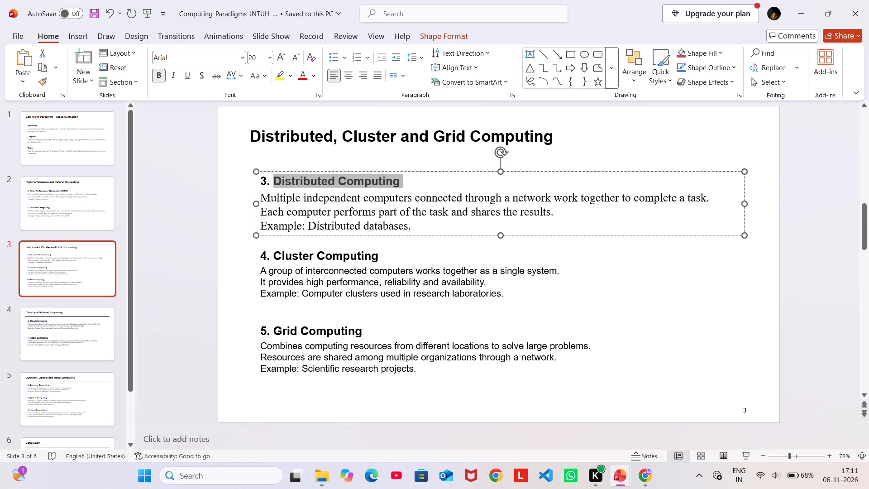
left_click_drag(321, 183, 251, 182)
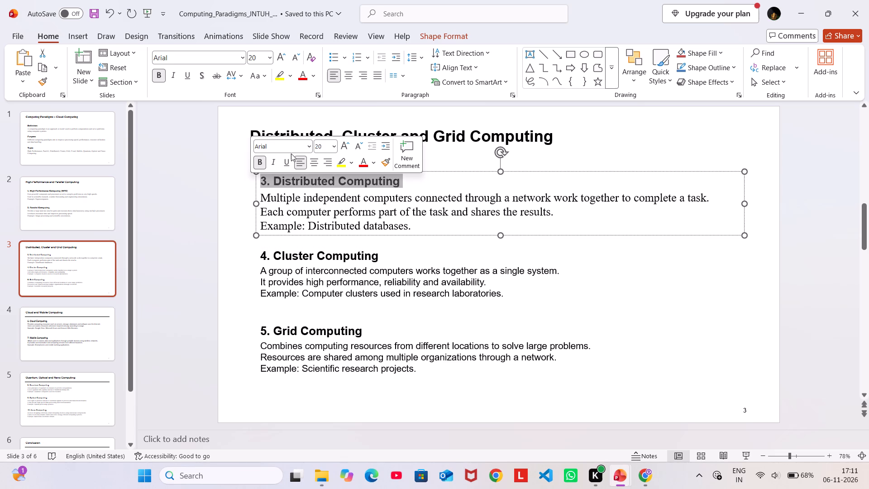
left_click(295, 144)
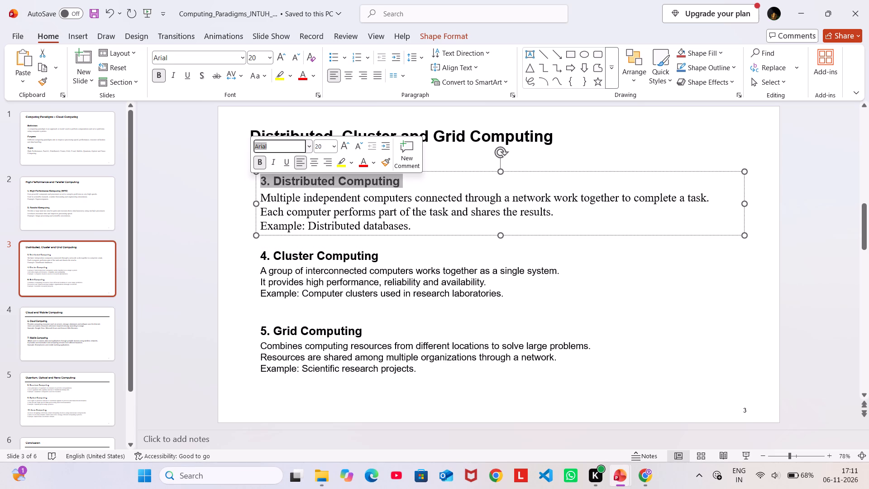
key("BackSpace")
type("ti")
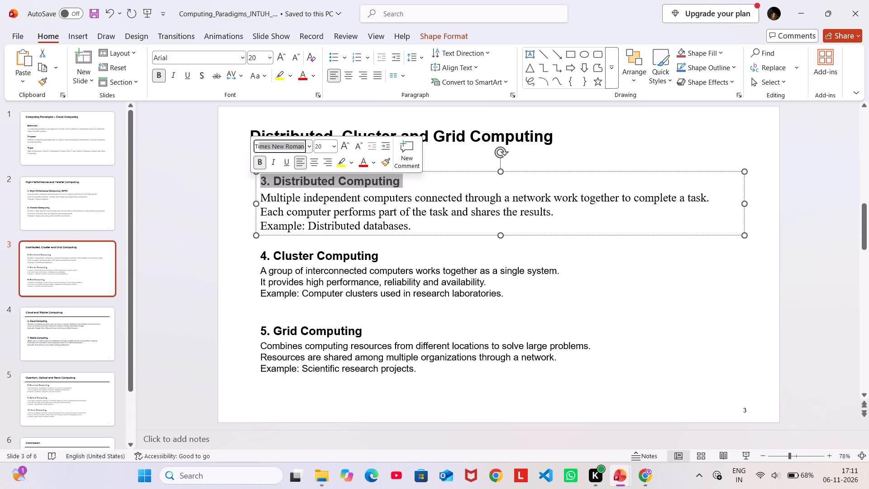
key("Return")
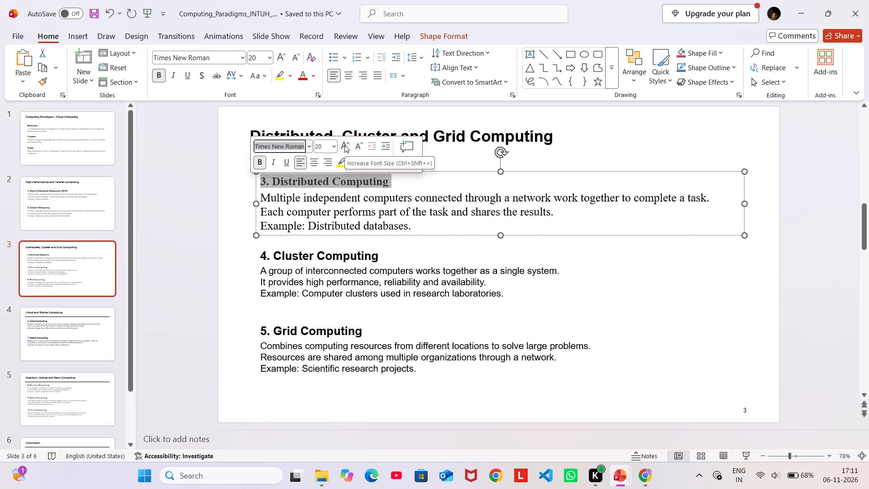
left_click(334, 146)
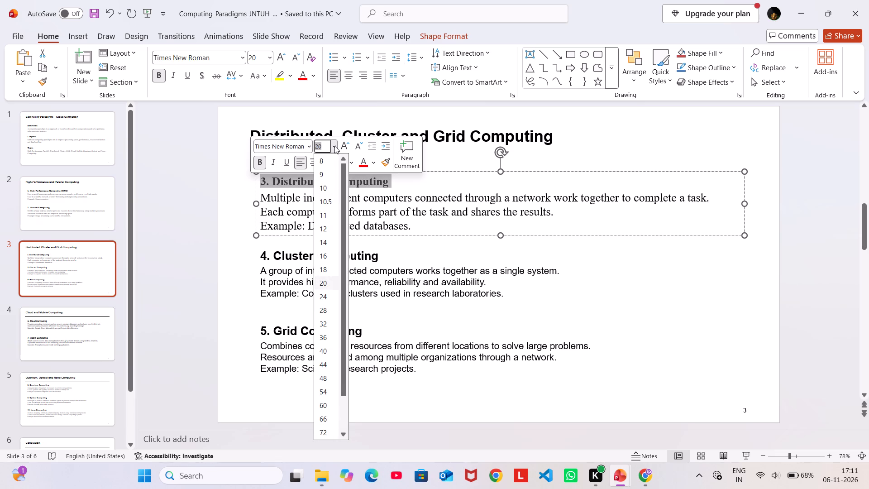
left_click(332, 297)
Set the paragraph under "4. Cluster Computing" on the third slide to font size 20.
left_click(382, 283)
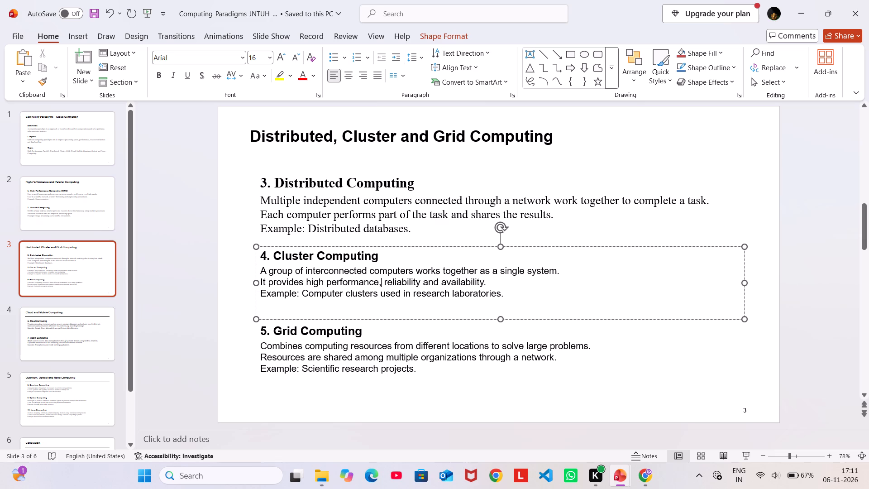
left_click(262, 268)
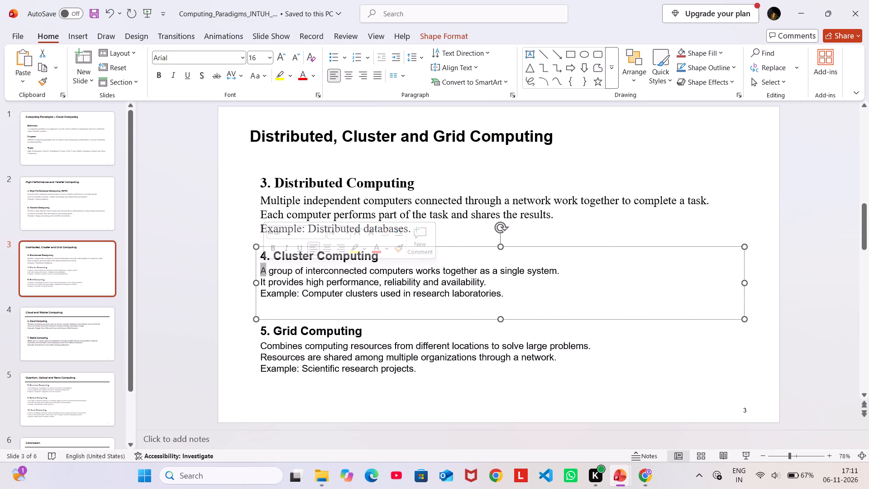
left_click(502, 290)
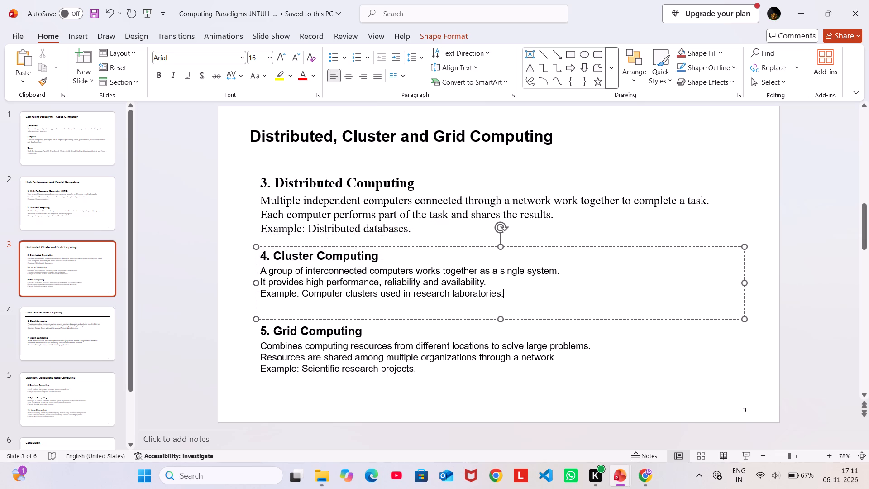
left_click_drag(502, 290, 256, 270)
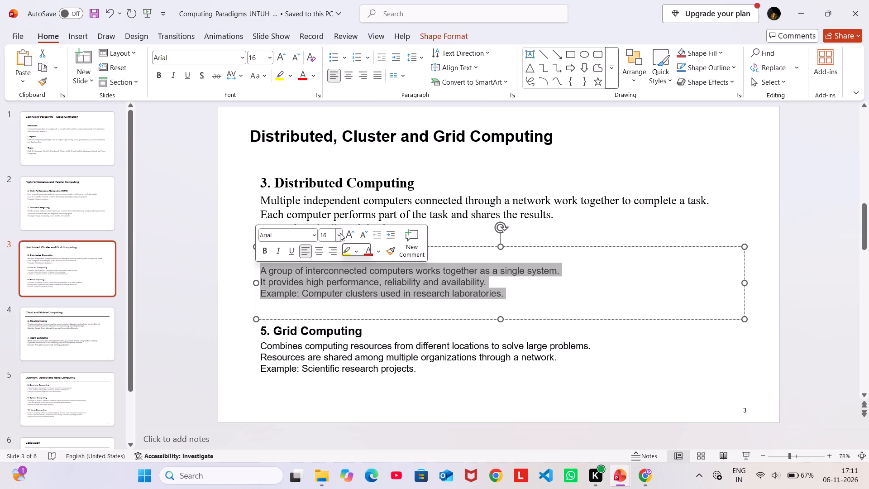
left_click(340, 233)
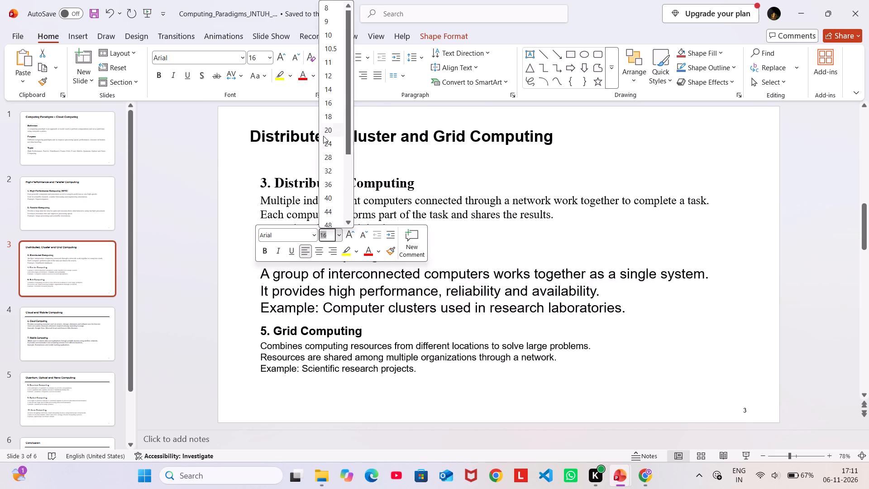
left_click(325, 134)
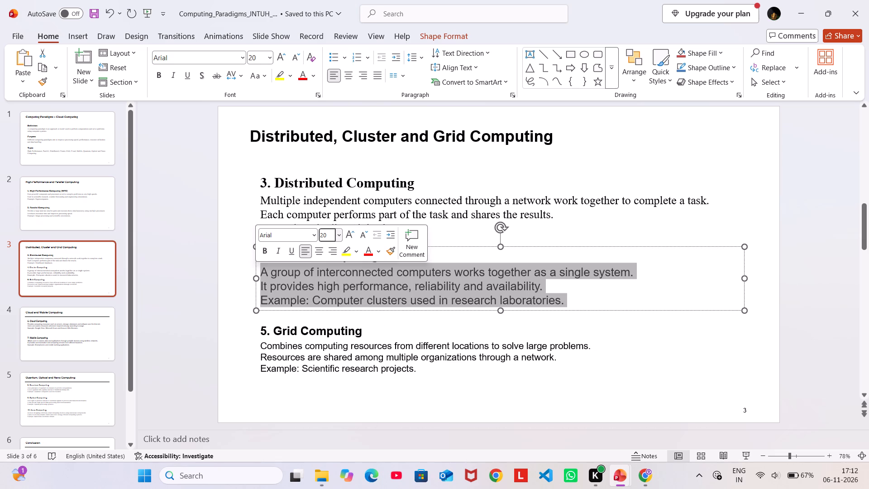
Format the "4. Cluster Computing" heading on the third slide as Times New Roman at size 24.
left_click(444, 259)
left_click(414, 258)
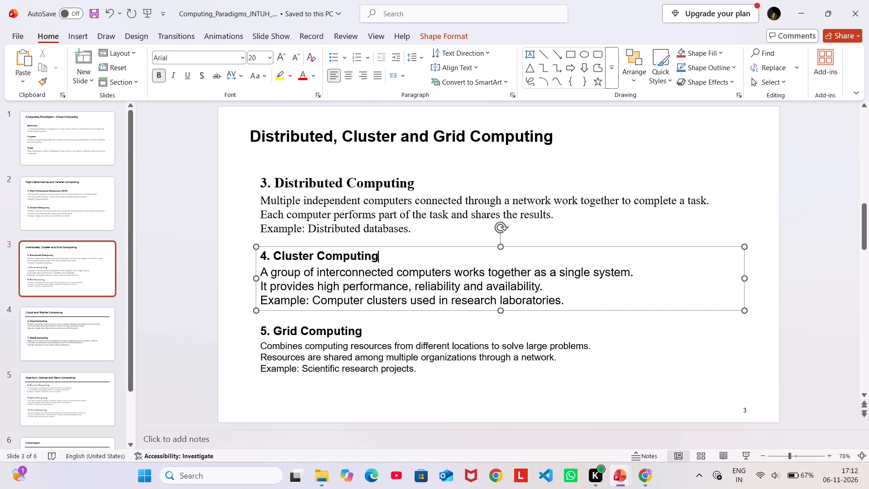
left_click(260, 251)
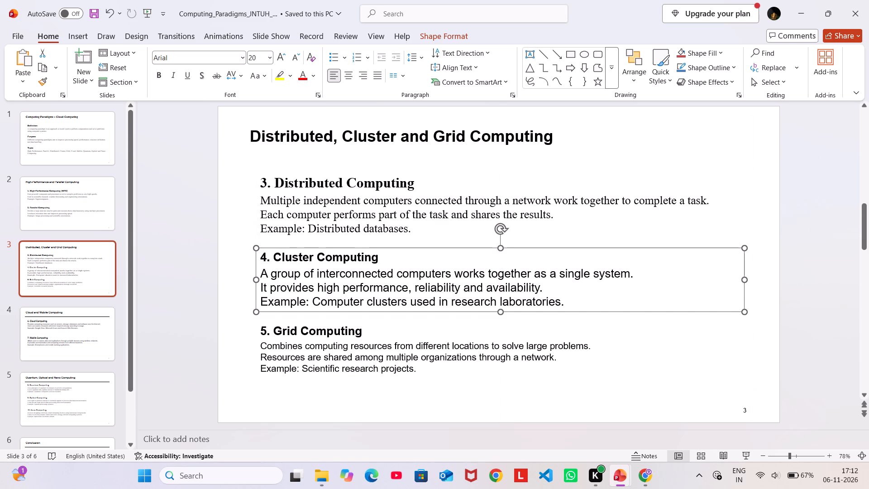
left_click_drag(383, 258, 253, 259)
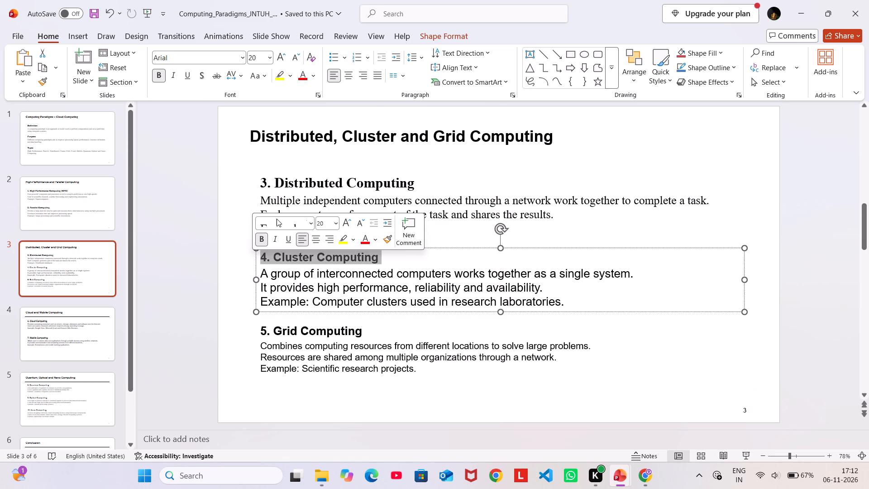
left_click(277, 219)
left_click(277, 225)
key("BackSpace")
key("t")
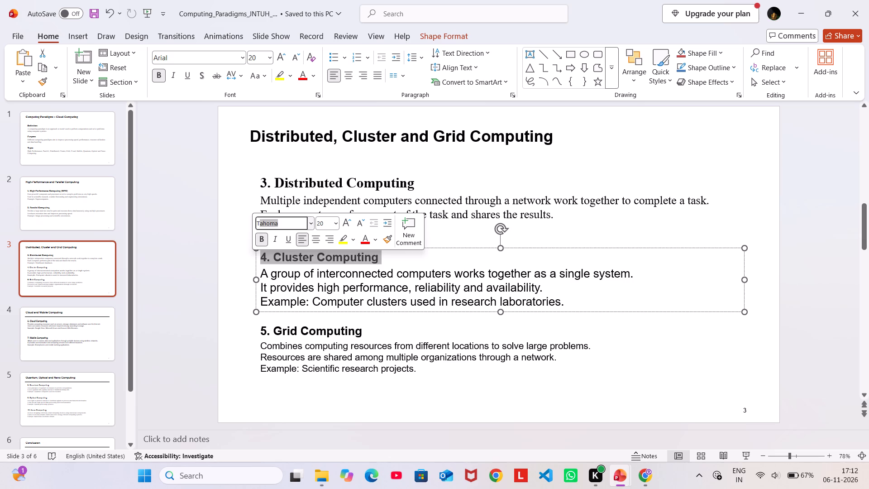
type("im")
key("Return")
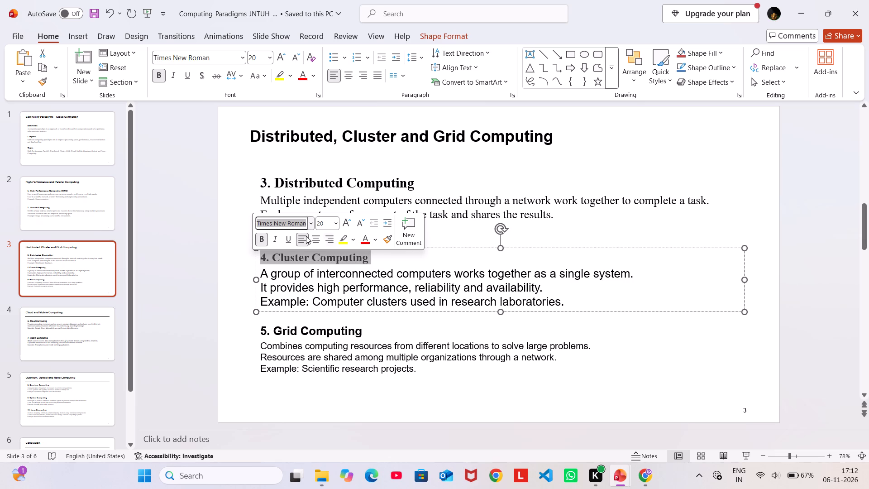
left_click(346, 227)
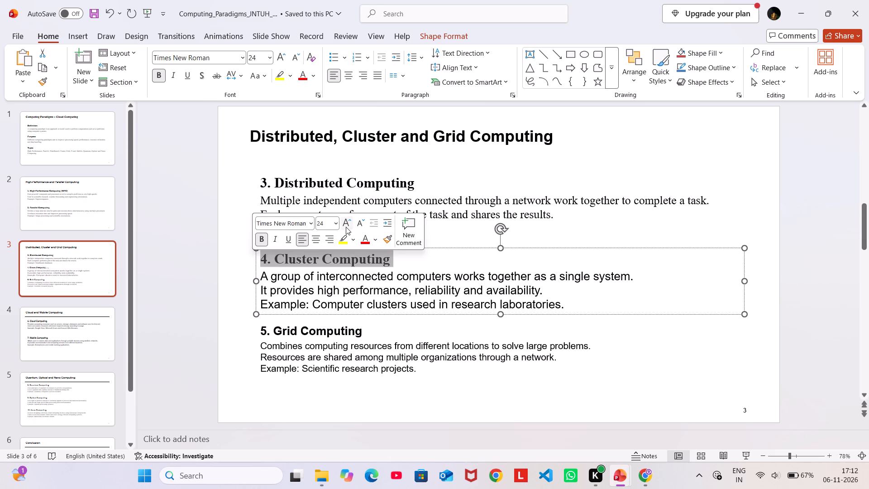
Change the font of the paragraph under "4. Cluster Computing" on the third slide to Times New Roman.
left_click(389, 341)
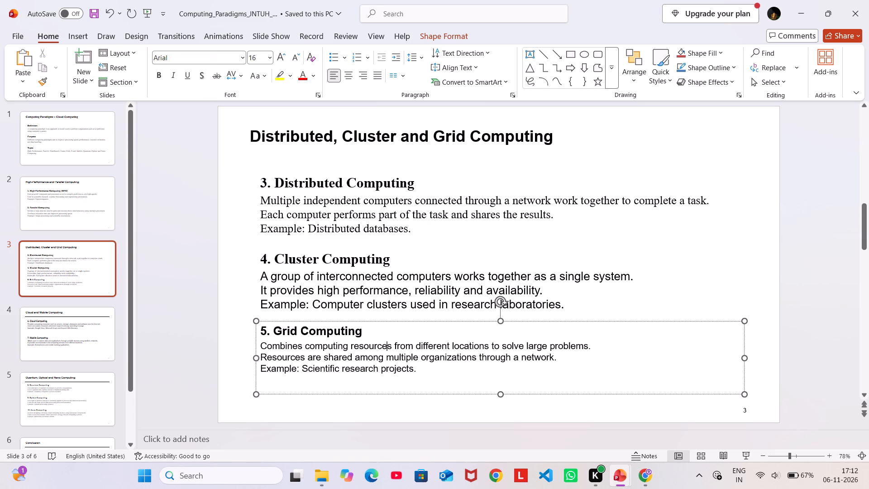
left_click(353, 287)
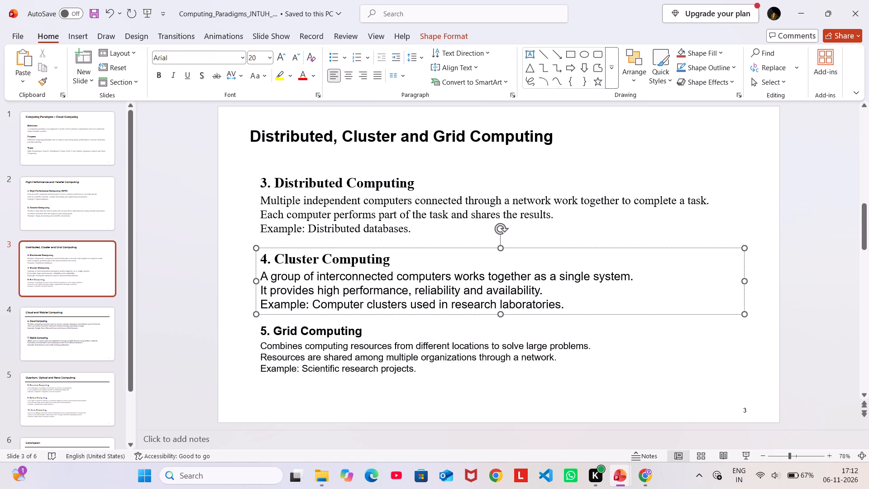
left_click_drag(262, 275, 568, 299)
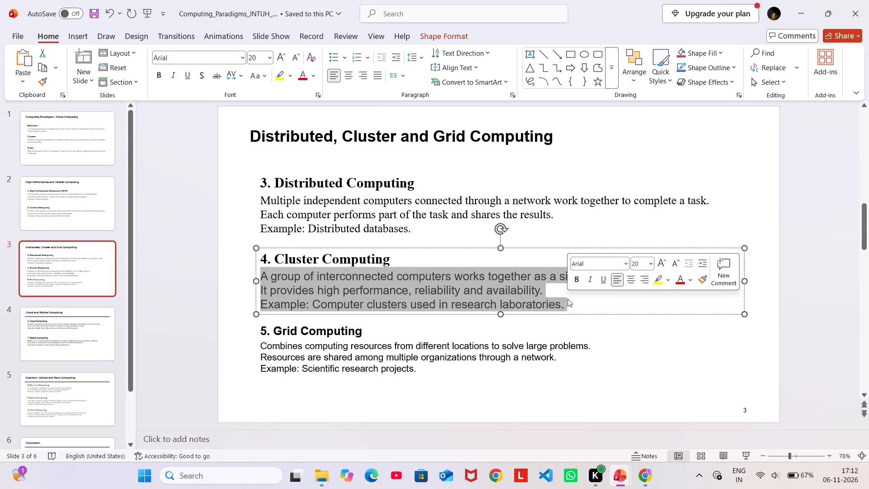
left_click(590, 263)
key("BackSpace")
key("t")
type("im")
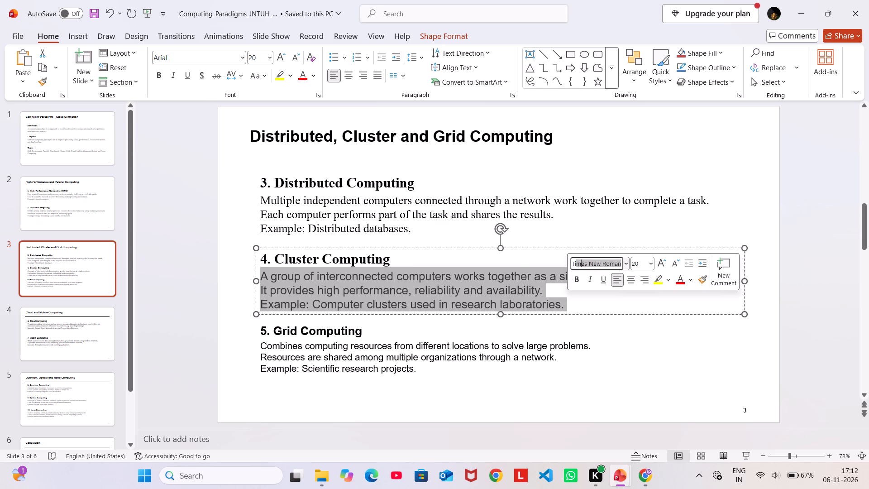
key("Return")
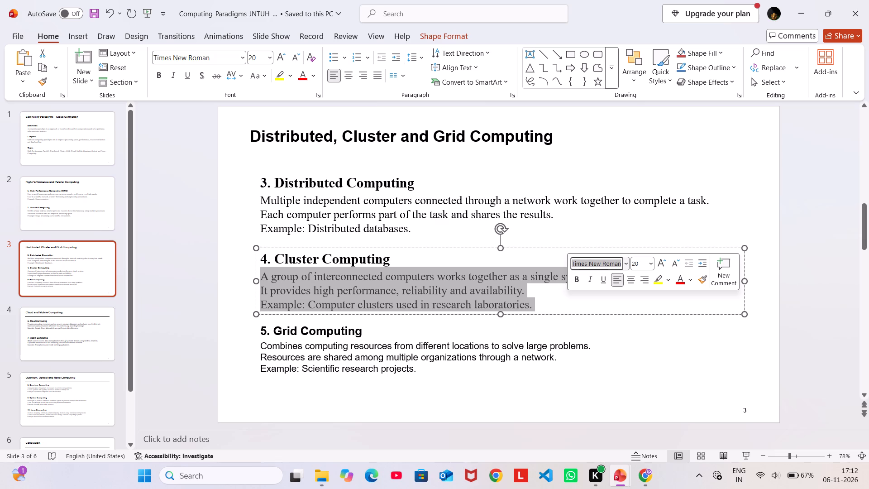
left_click(537, 363)
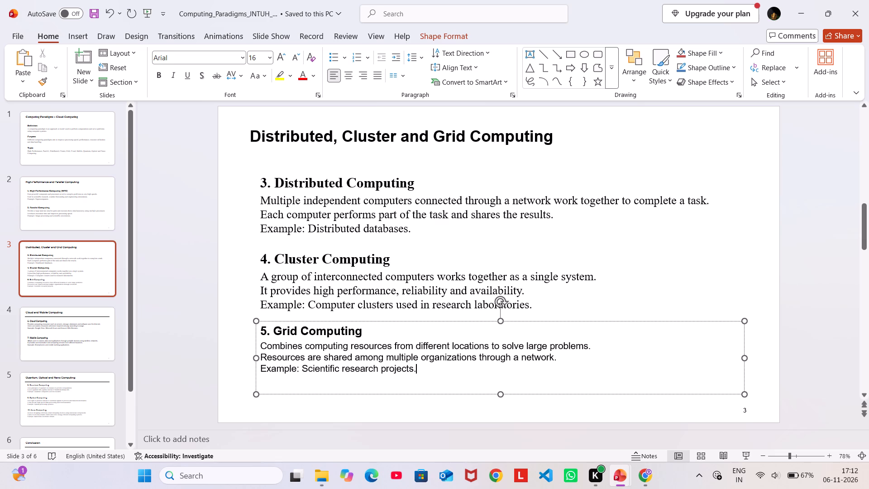
Format the paragraph under "5. Grid Computing" on the third slide as Times New Roman at size 20.
left_click_drag(261, 344, 462, 364)
left_click(482, 326)
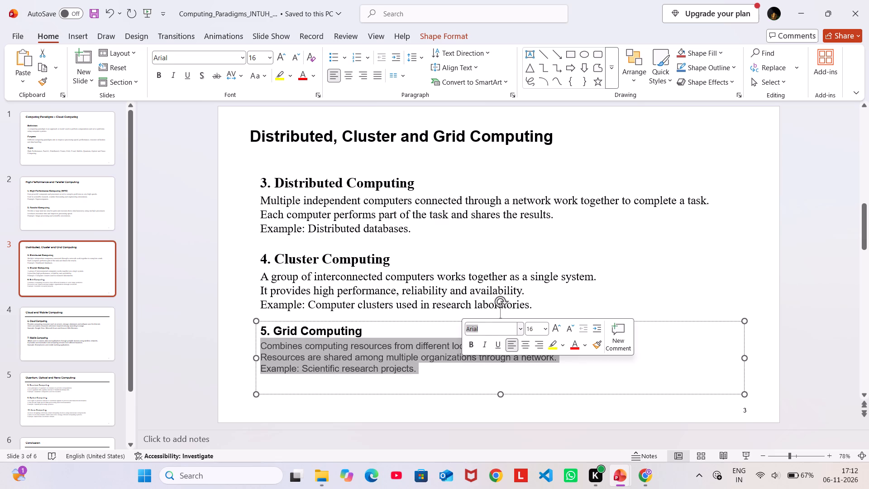
key("BackSpace")
type("tim")
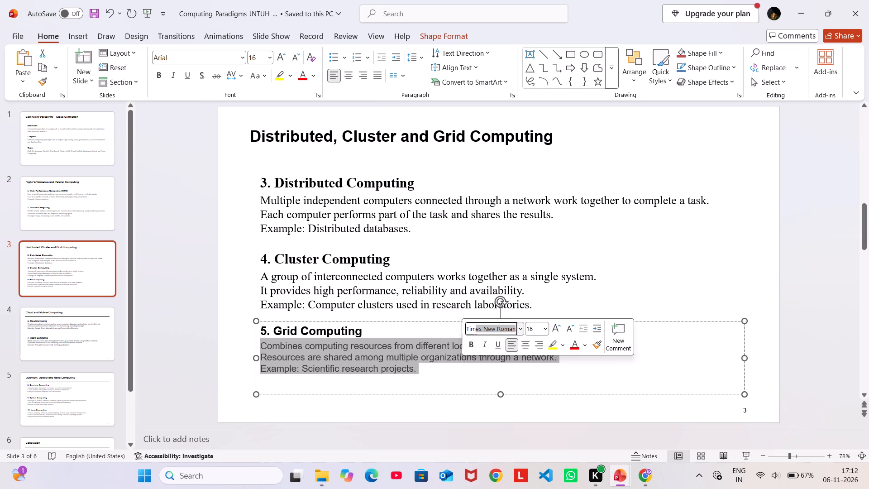
key("Return")
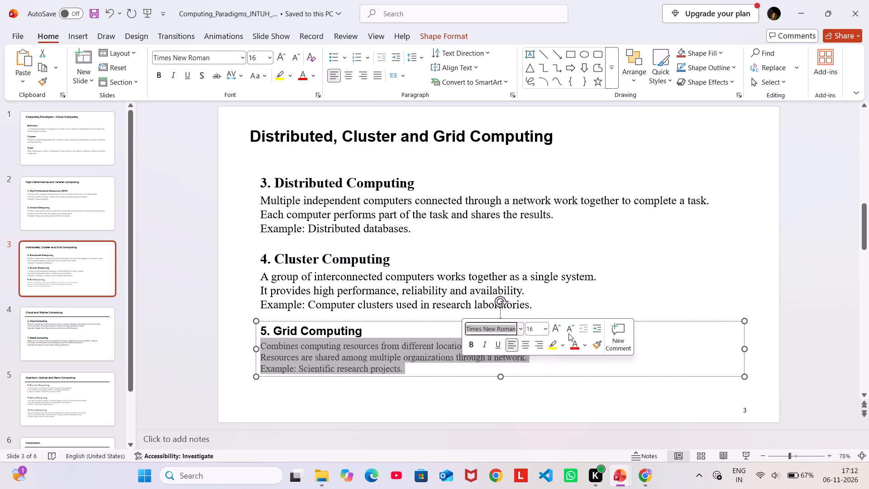
left_click(560, 331)
left_click(560, 331)
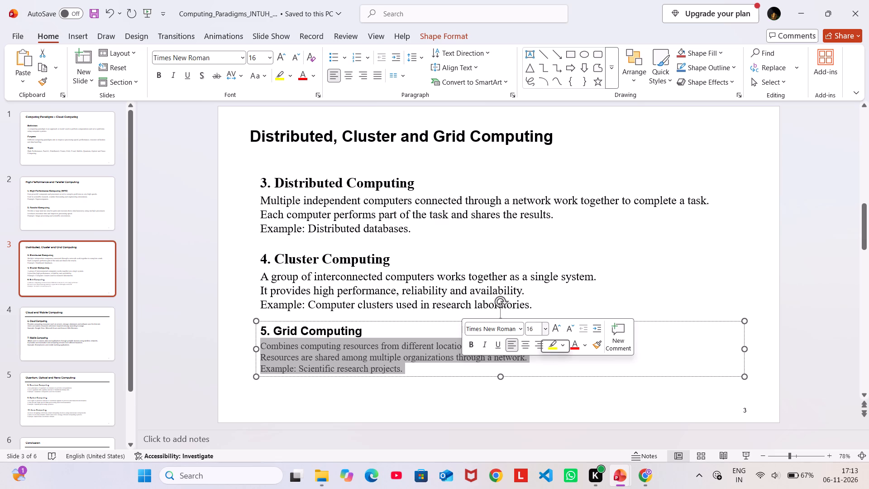
left_click(541, 327)
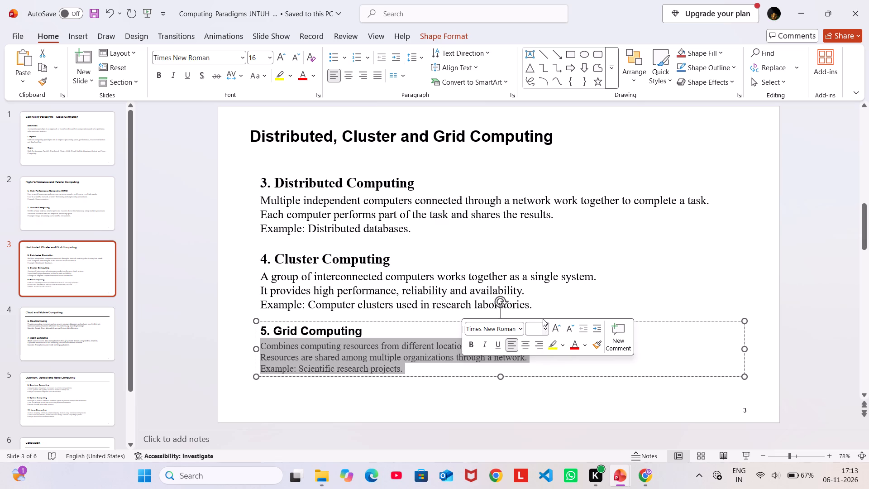
left_click(547, 325)
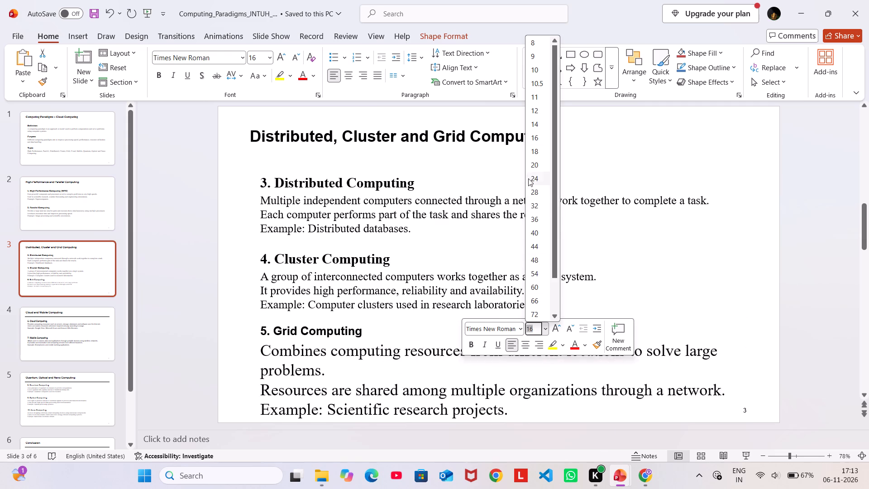
left_click(530, 168)
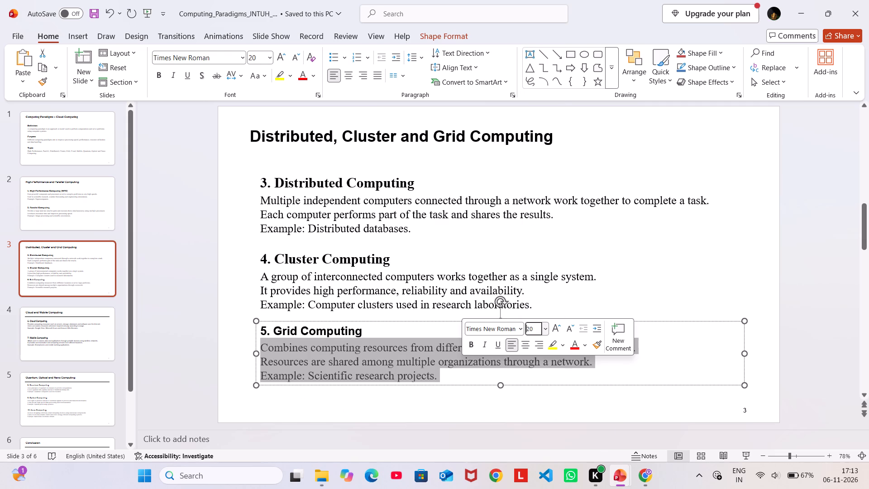
left_click(454, 268)
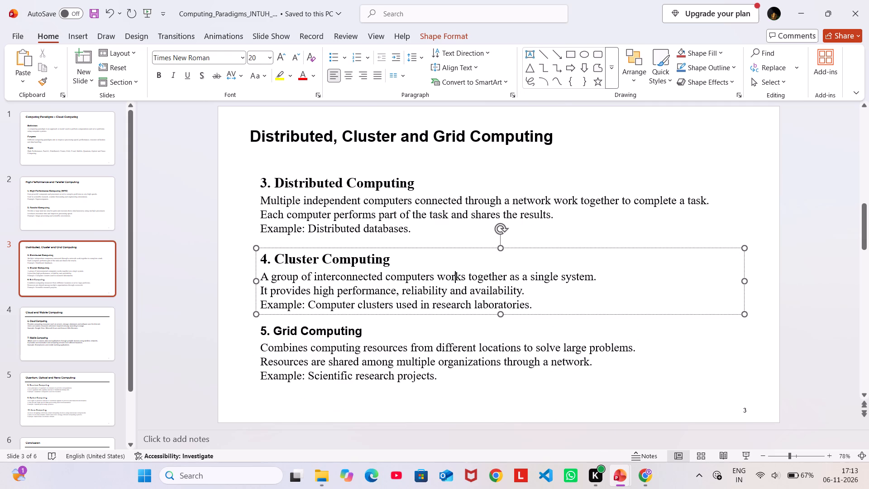
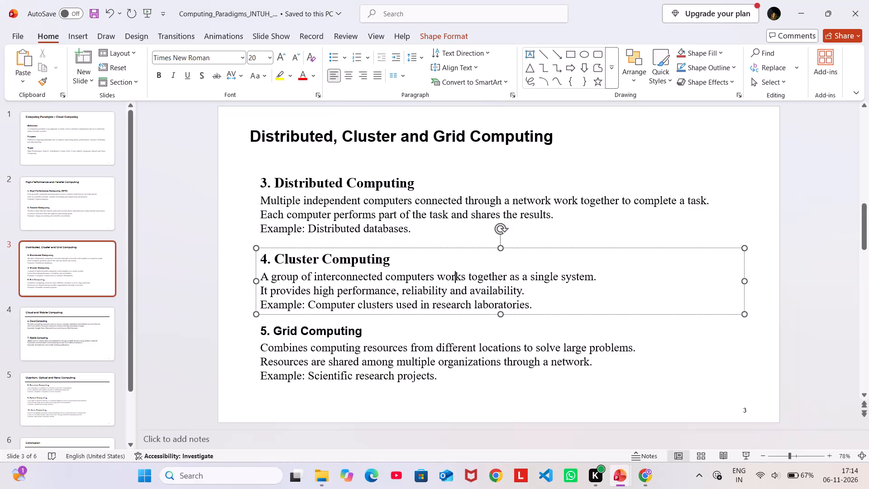
Format the "5. Grid Computing" heading on the third slide as Times New Roman at size 24.
left_click(377, 333)
left_click_drag(377, 333, 264, 332)
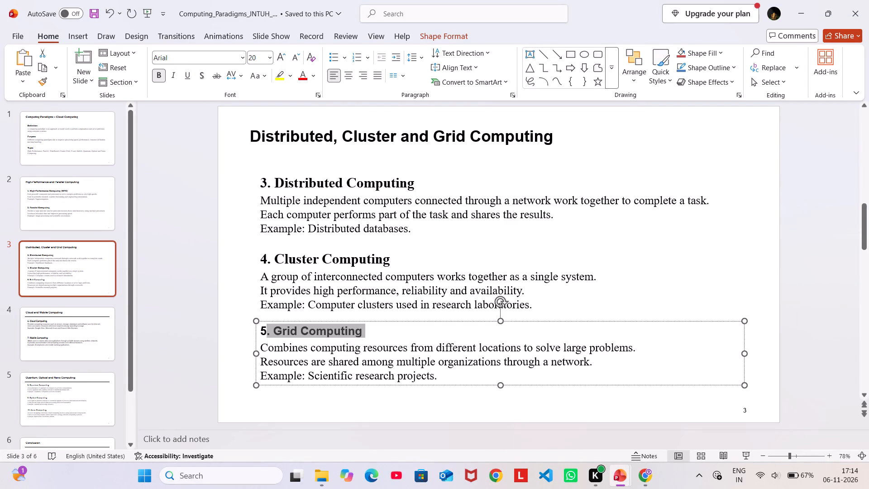
left_click_drag(264, 332, 259, 331)
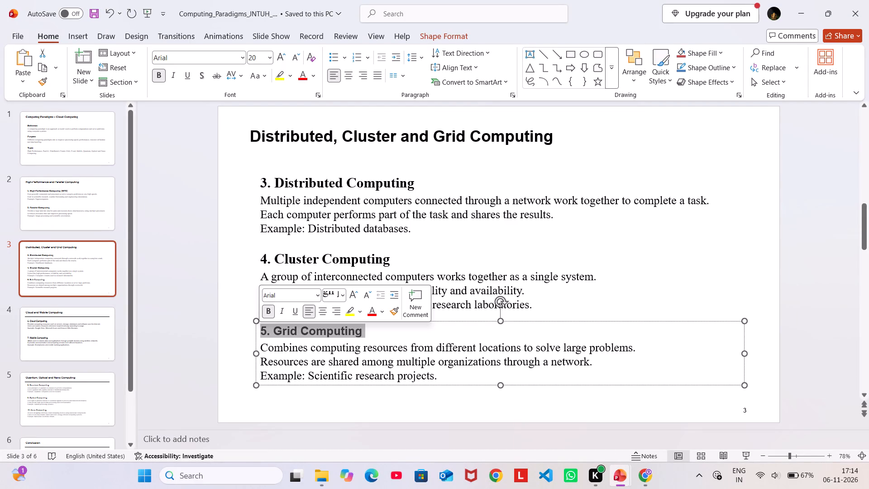
left_click(351, 290)
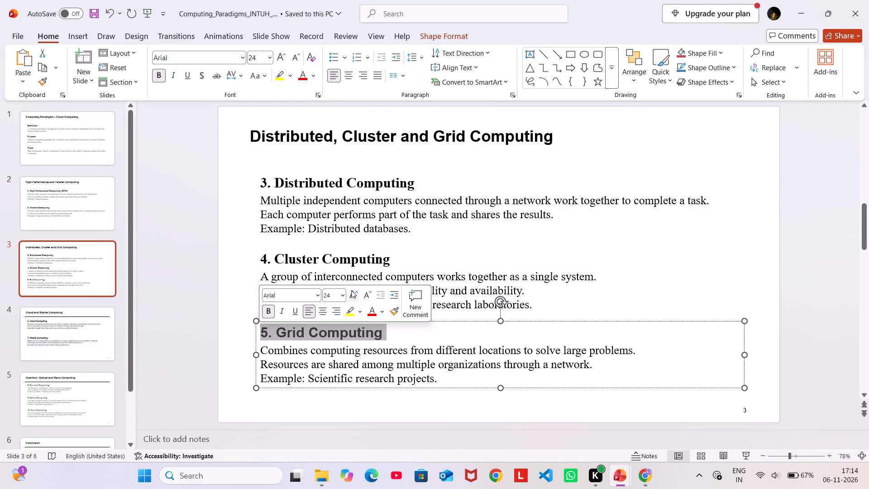
left_click(302, 296)
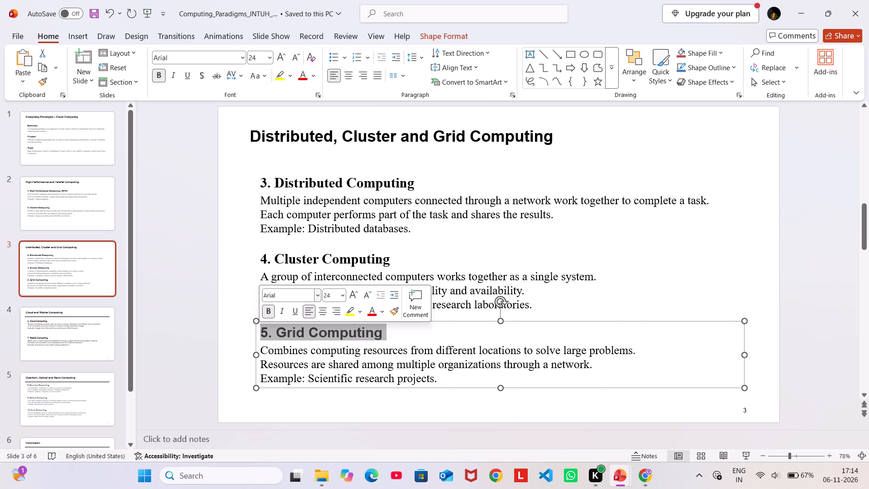
key("BackSpace")
type("ti")
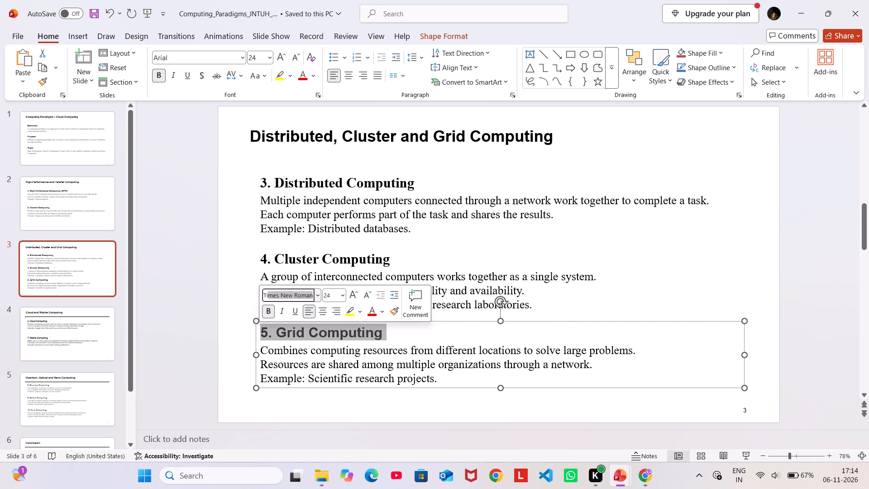
key("Return")
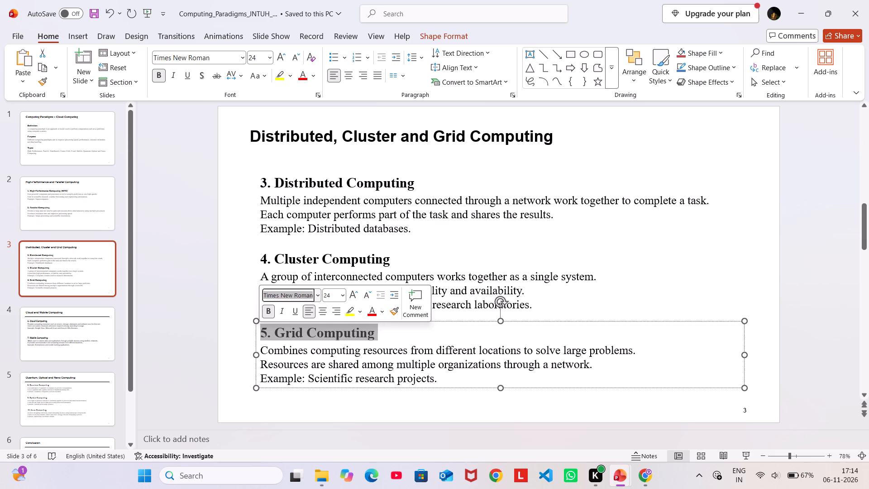
left_click(438, 379)
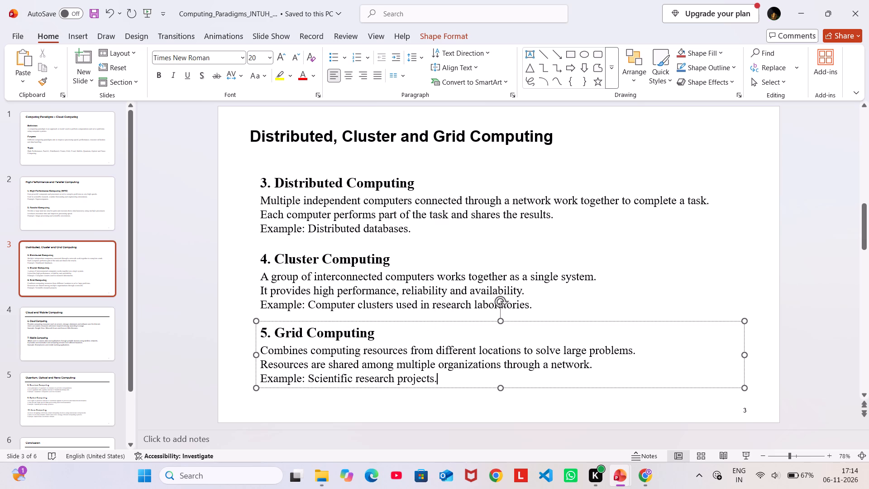
left_click_drag(438, 379, 277, 355)
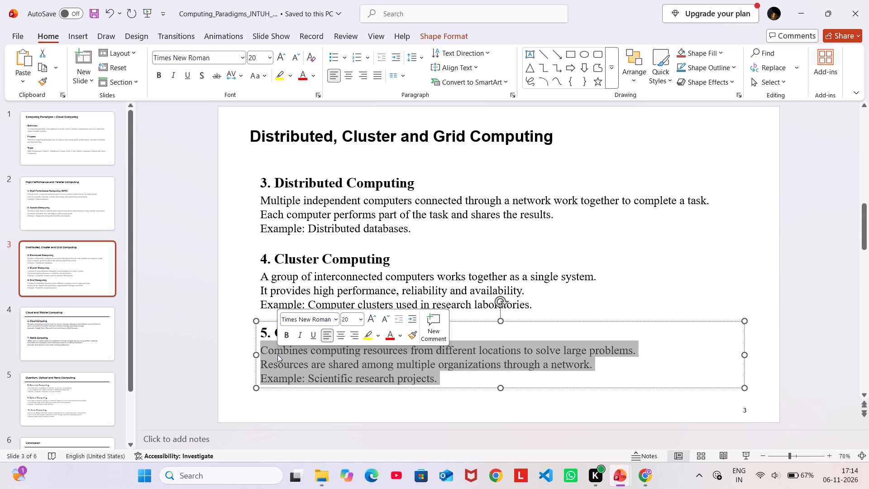
left_click(468, 369)
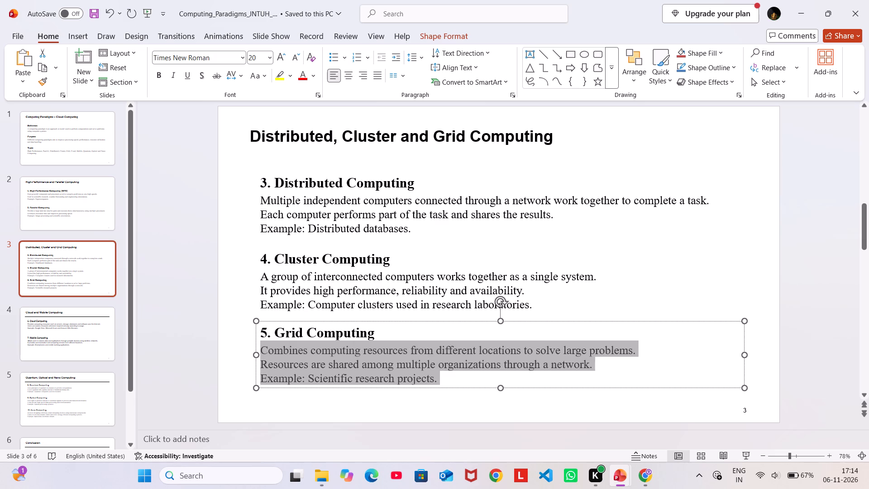
Delete the horizontal line under the "Cloud and Mobile Computing" title on the fourth slide.
left_click(87, 341)
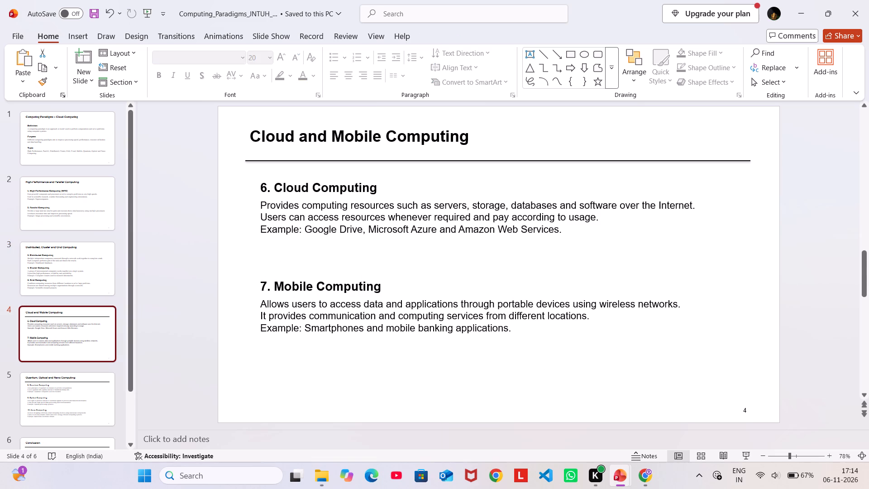
left_click(347, 163)
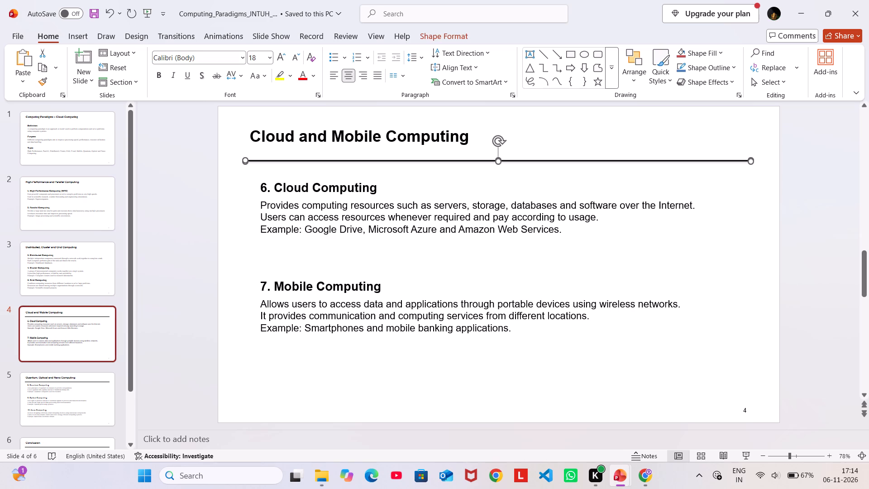
key("Delete")
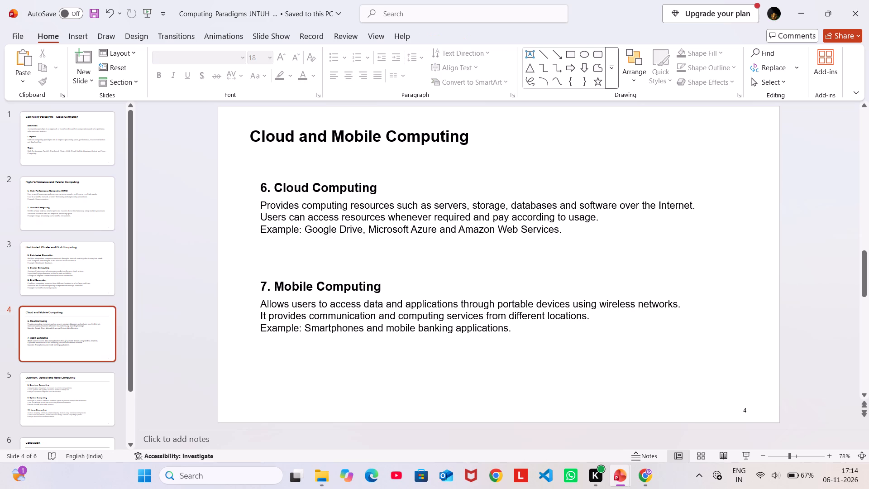
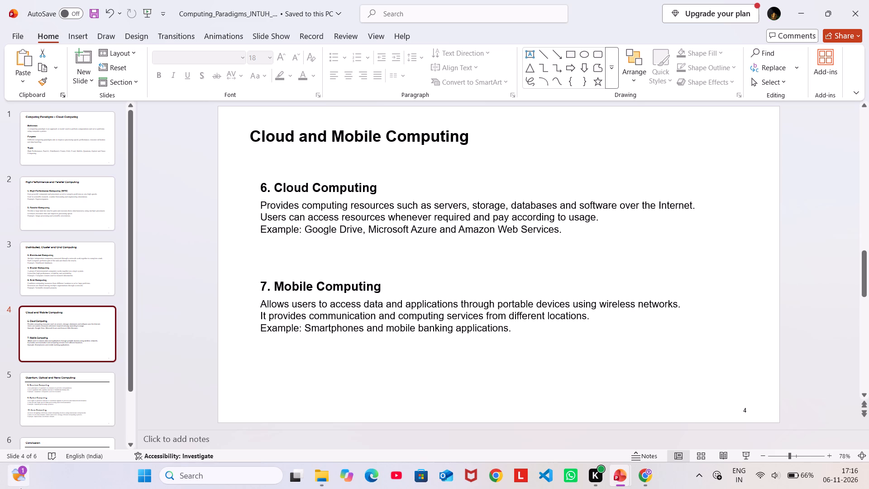
Format the three body lines under "7. Mobile Computing" on the fourth slide as Times New Roman at size 20.
left_click_drag(98, 337, 295, 488)
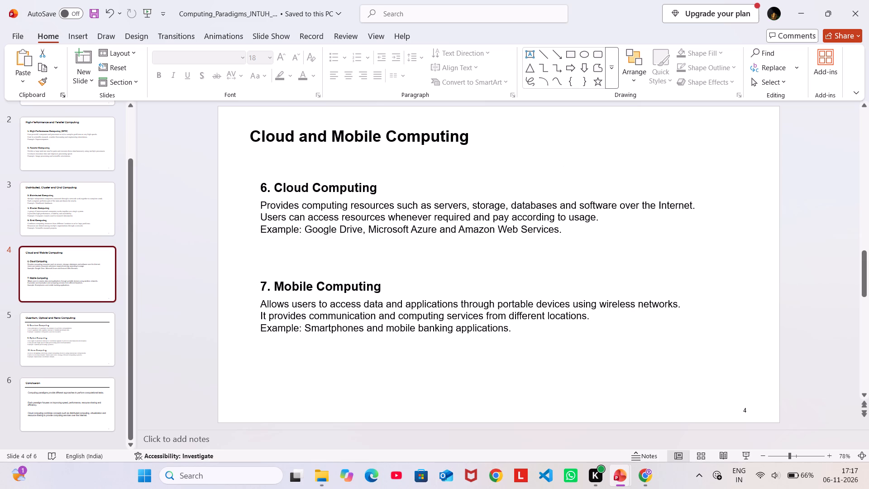
left_click(451, 316)
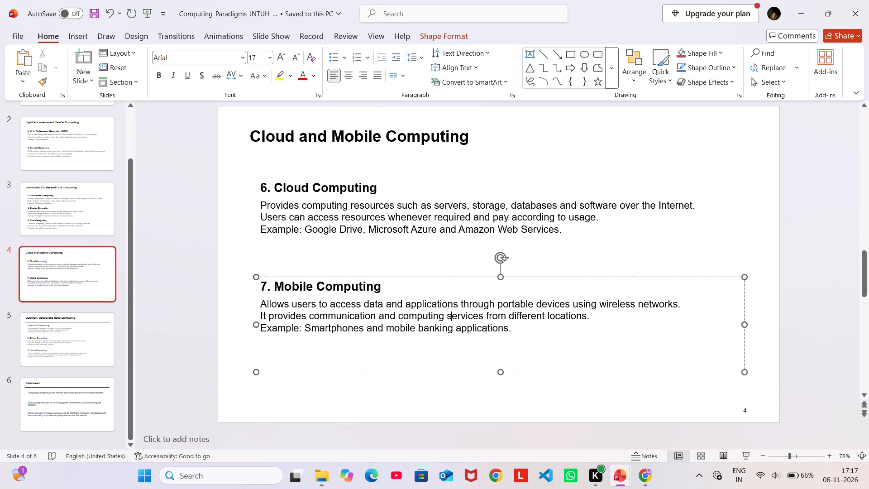
left_click_drag(520, 331, 273, 307)
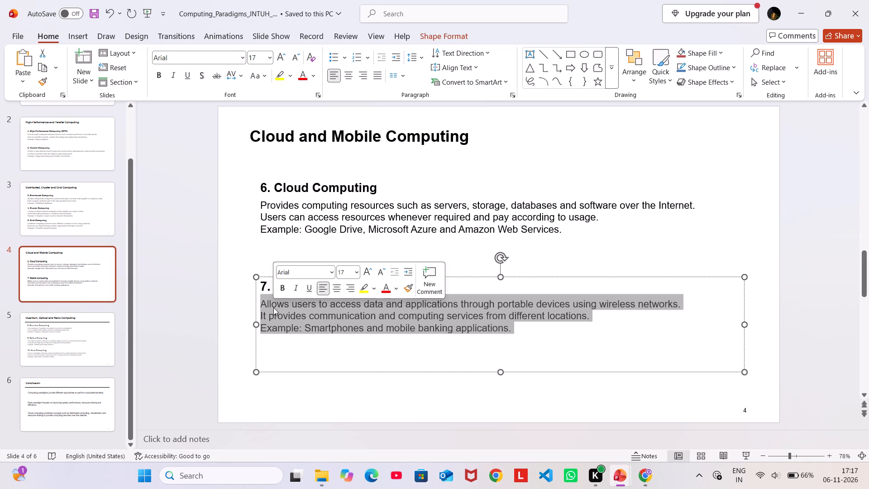
left_click(306, 270)
key("BackSpace")
type("tim")
key("Return")
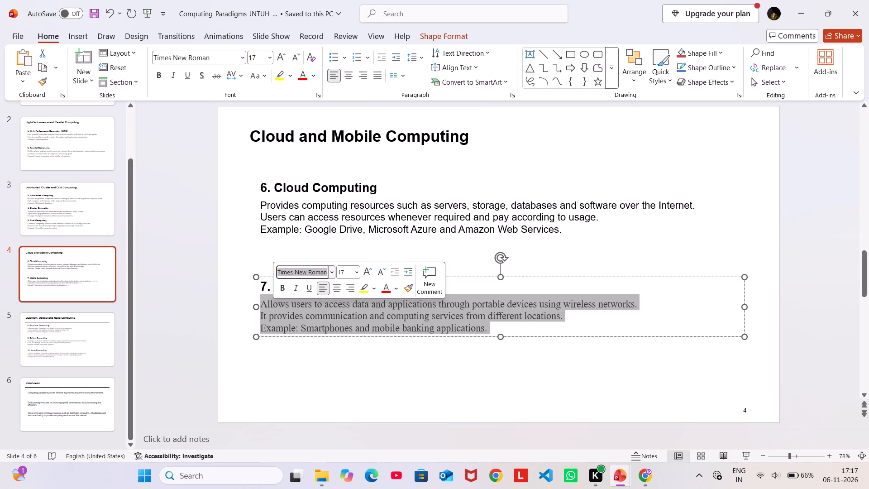
left_click(365, 271)
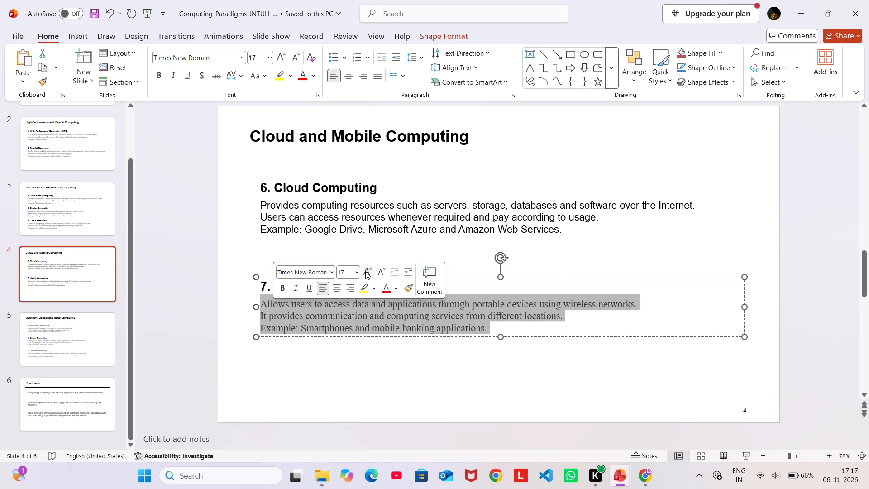
left_click(365, 271)
left_click(356, 270)
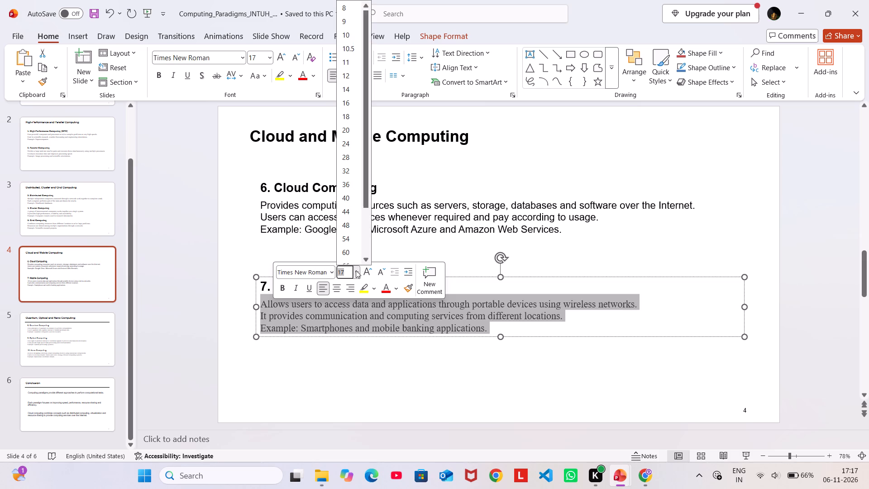
left_click(344, 131)
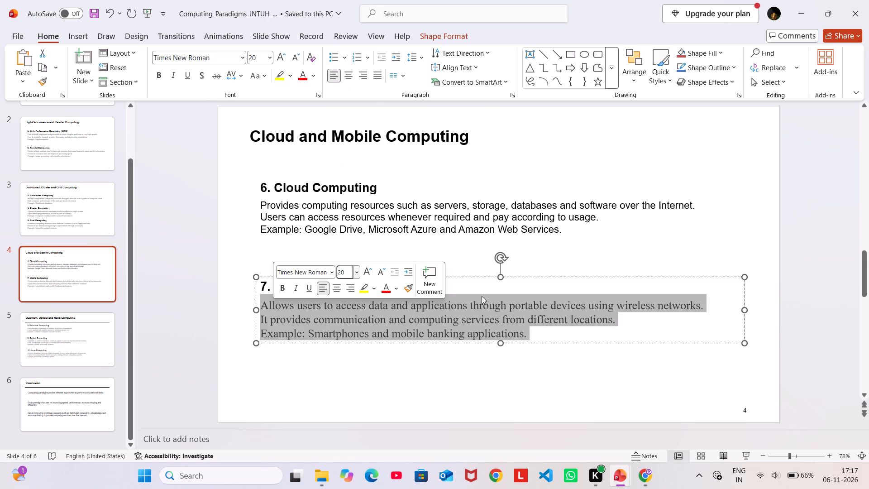
Format the "7. Mobile Computing" heading on the fourth slide as Times New Roman at size 24.
left_click(477, 284)
left_click_drag(401, 283, 387, 283)
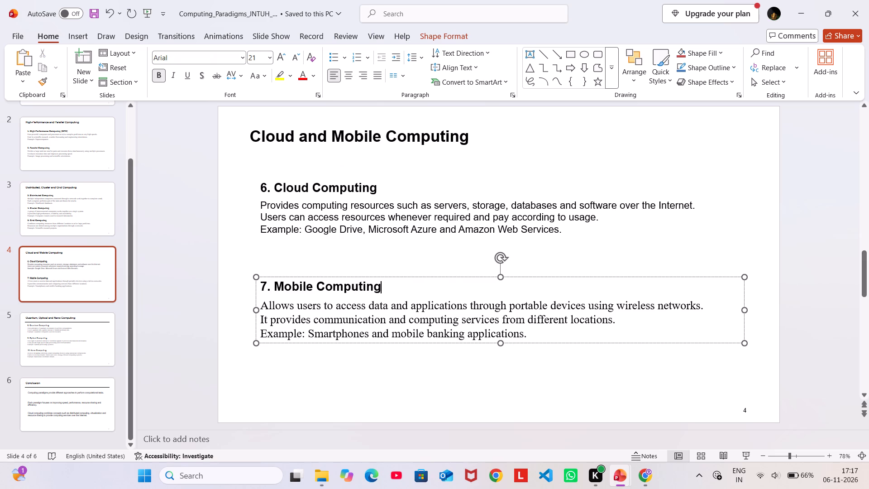
left_click_drag(387, 283, 263, 284)
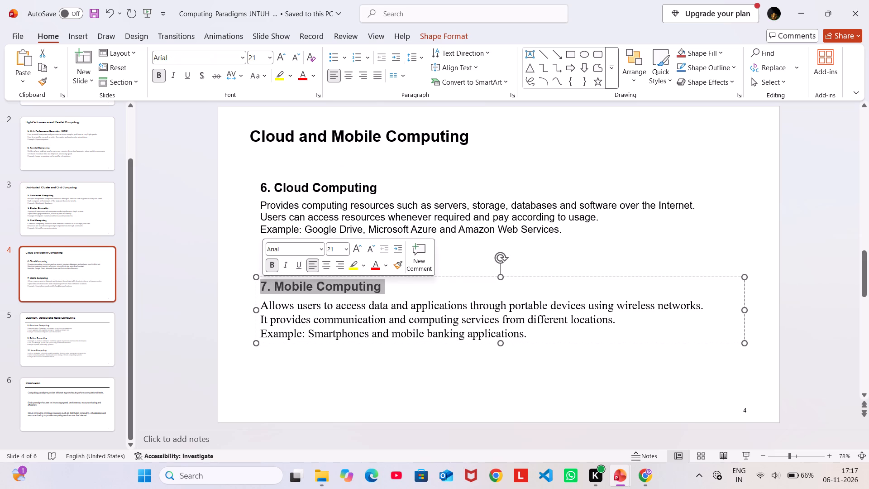
left_click(358, 248)
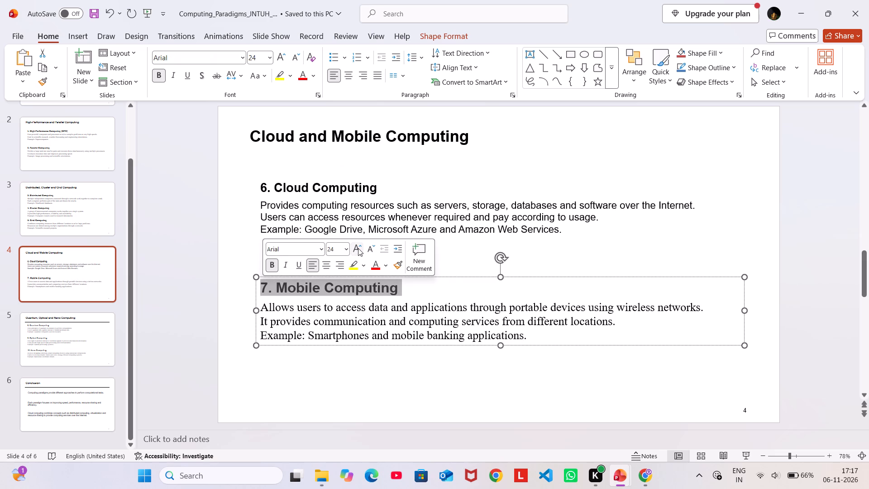
left_click(301, 247)
key("BackSpace")
type("ti")
key("Return")
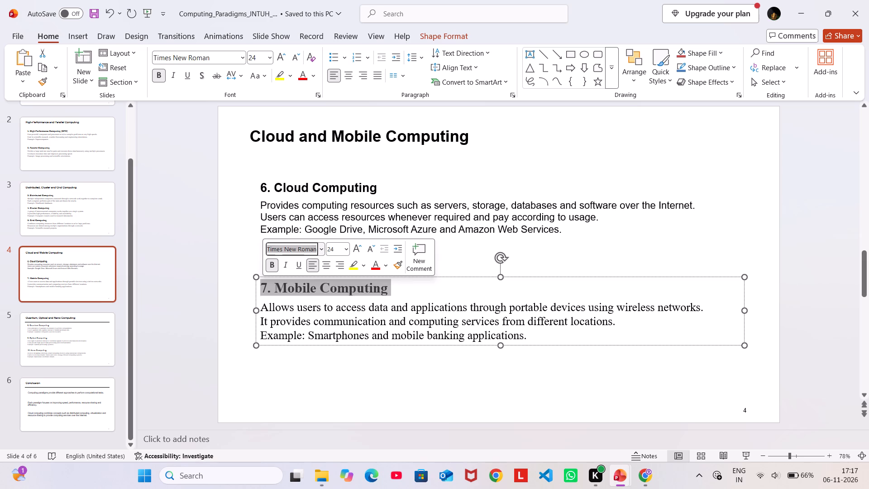
Format the "6. Cloud Computing" heading on the fourth slide as Times New Roman at size 24.
left_click(445, 201)
left_click_drag(386, 187, 317, 191)
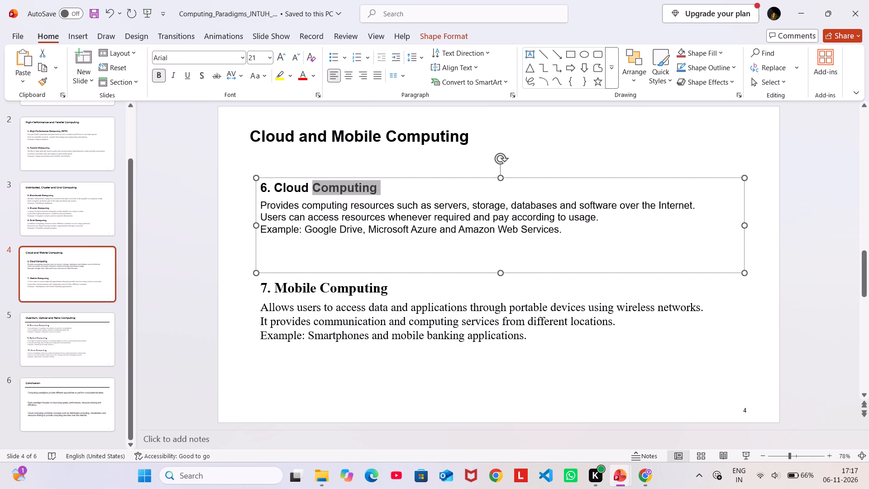
left_click_drag(317, 191, 257, 188)
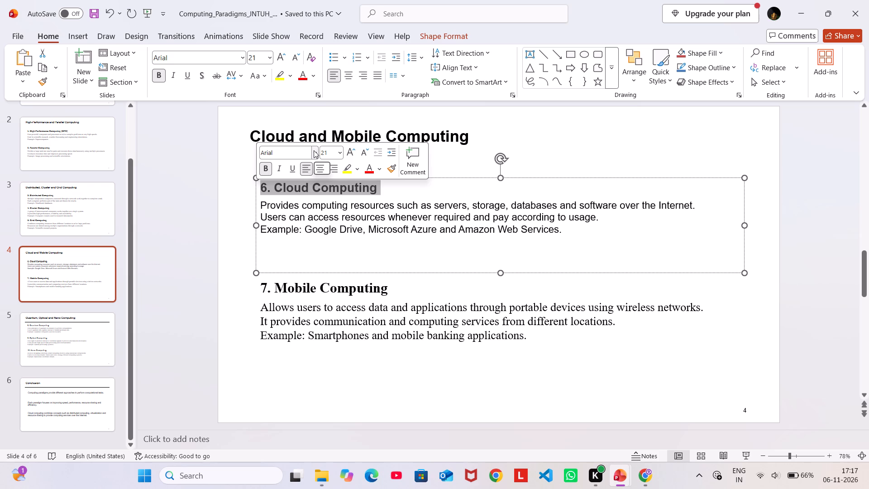
left_click(296, 152)
key("BackSpace")
type("tim")
key("Return")
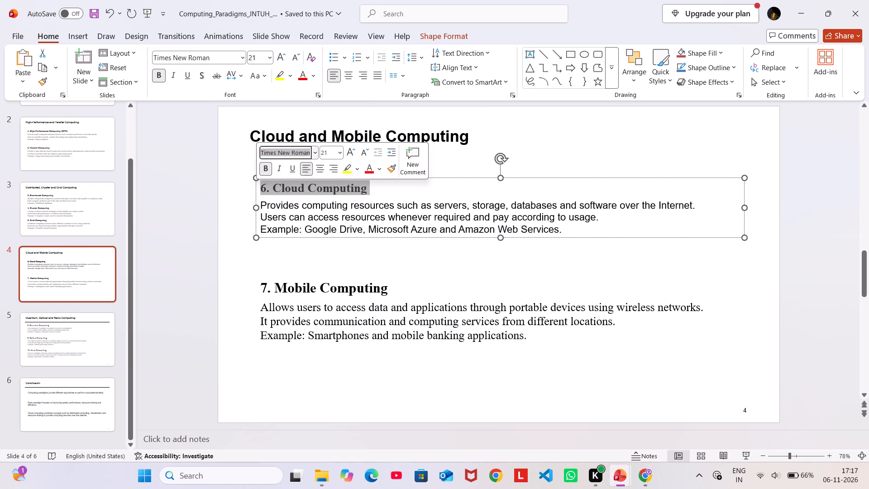
left_click(351, 150)
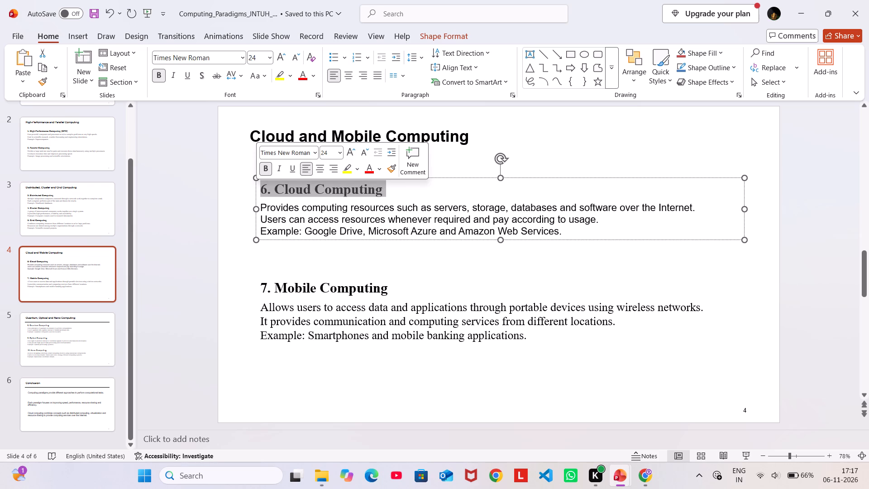
Format the three body lines under "6. Cloud Computing" as Times New Roman at size 20.
left_click_drag(260, 203, 565, 233)
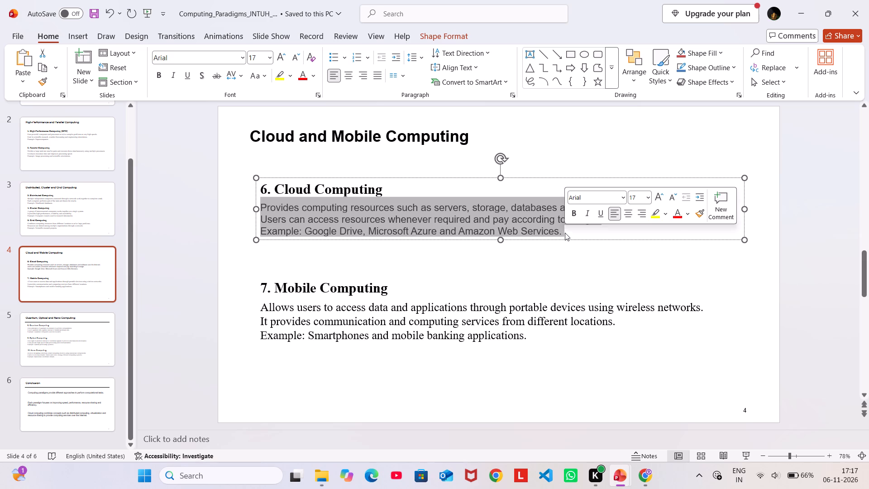
left_click(660, 196)
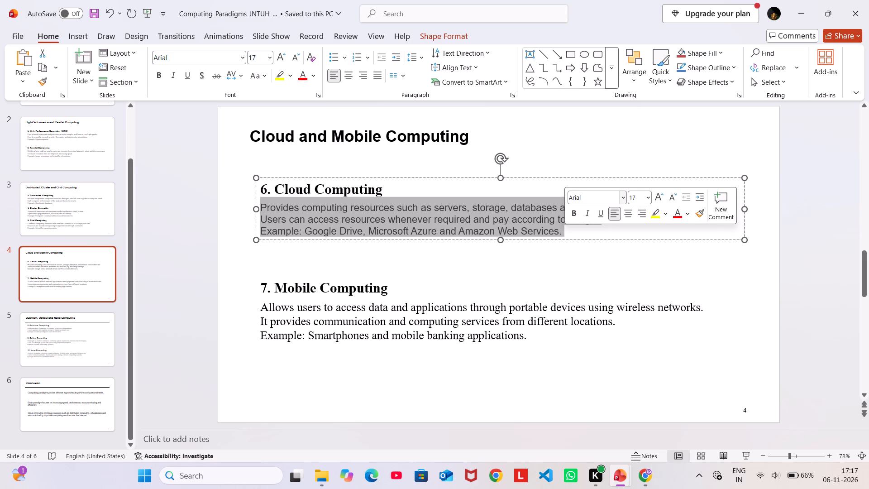
left_click(607, 197)
key("BackSpace")
type("ti")
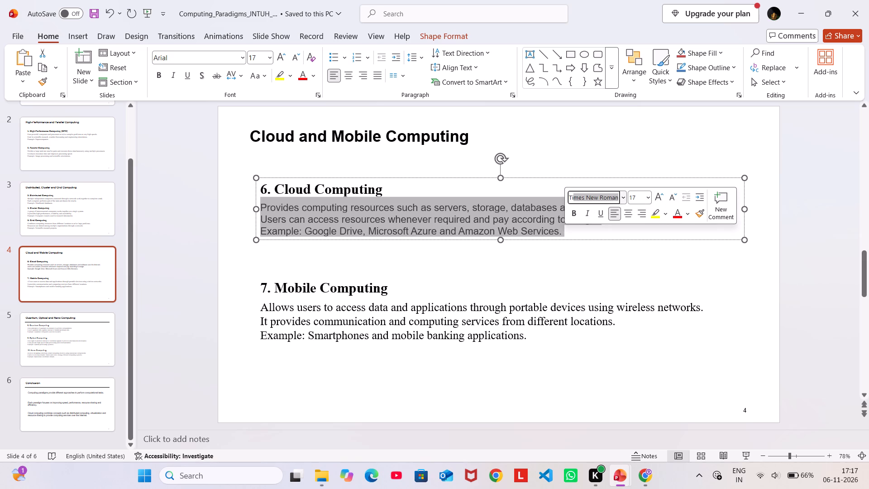
left_click(648, 197)
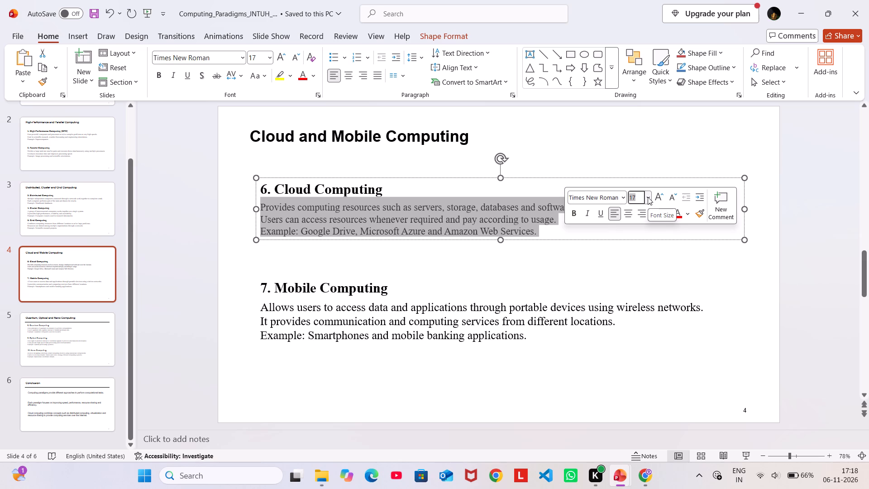
key("BackSpace")
type("20")
key("Return")
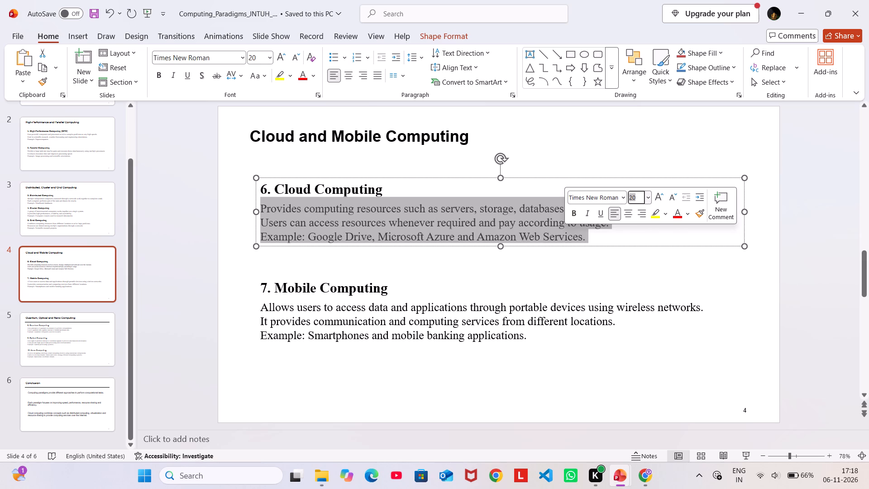
Delete the horizontal line under the "Quantum, Optical and Nano Computing" title on the fifth slide.
left_click(73, 326)
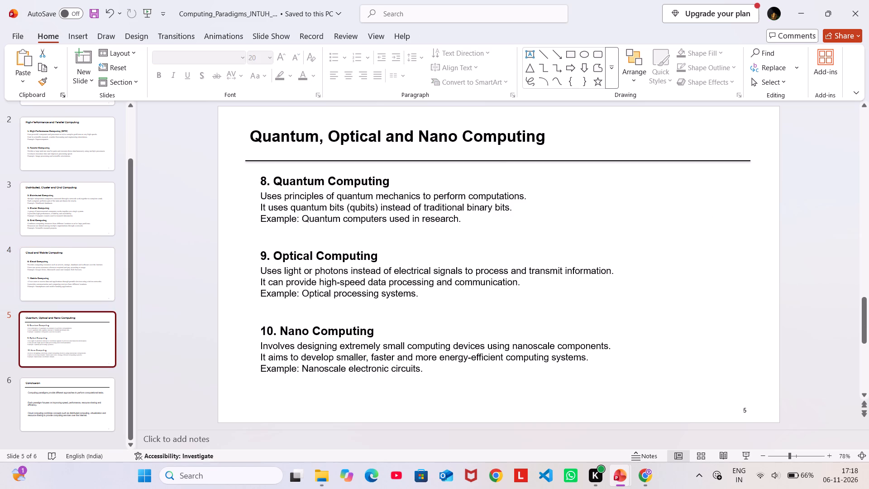
left_click(312, 161)
key("Delete")
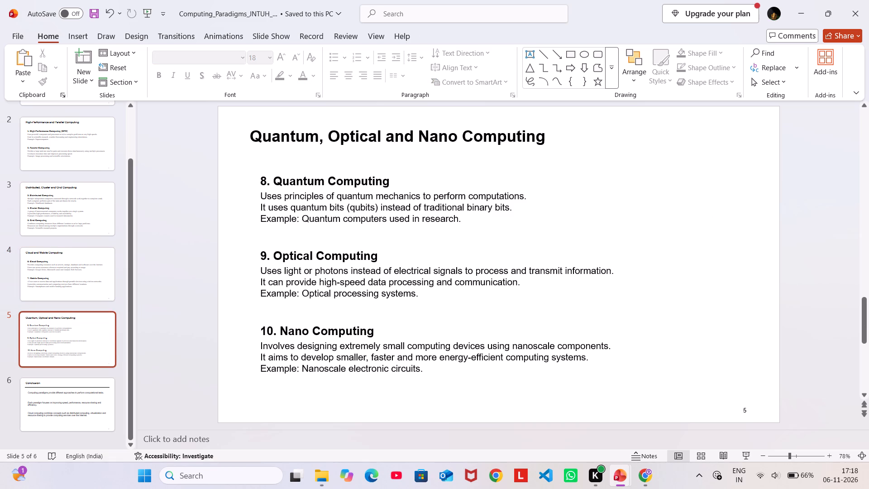
Change the font of the "8. Quantum Computing" heading and its body lines to Times New Roman.
left_click_drag(260, 178, 474, 219)
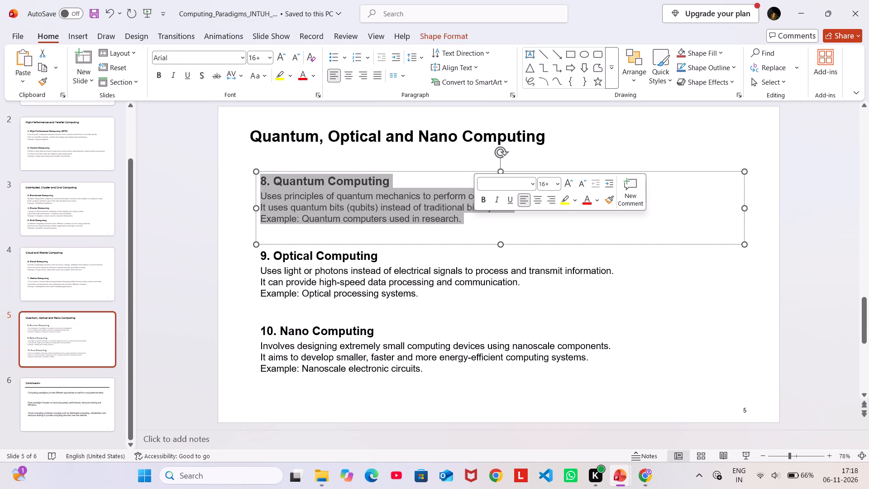
left_click(510, 182)
key("BackSpace")
type("ti")
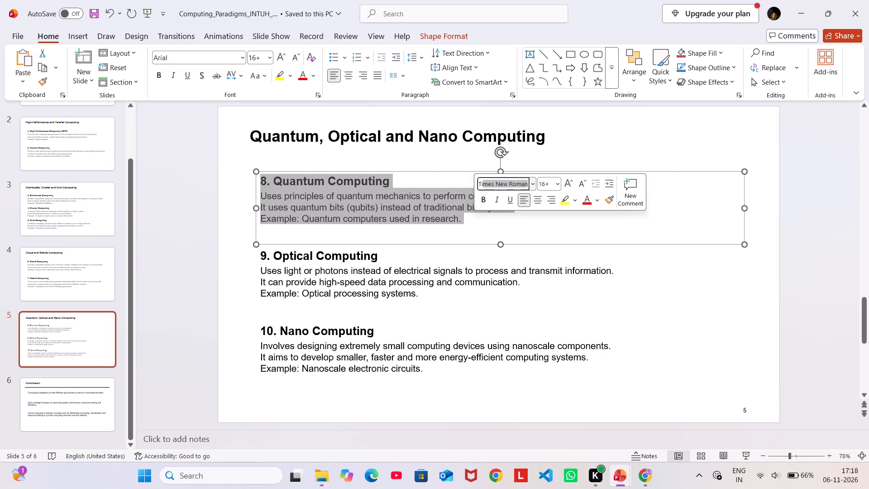
key("Return")
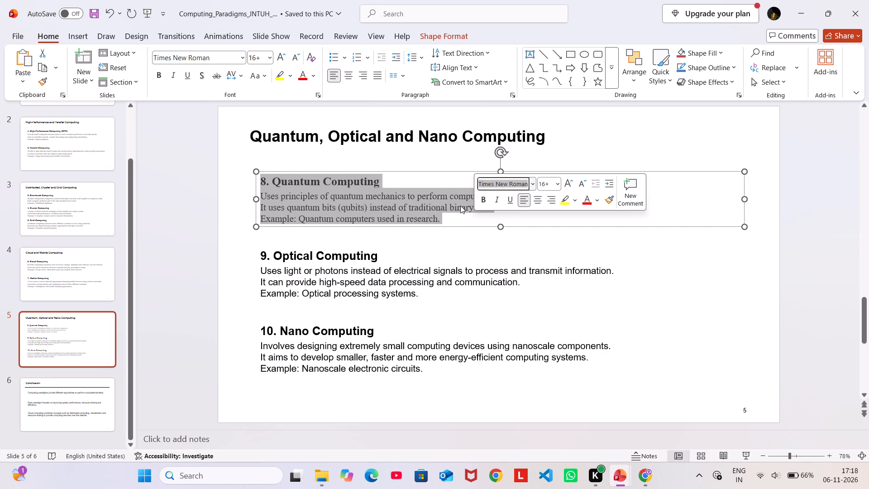
Set the three body lines under "8. Quantum Computing" to font size 20.
left_click(412, 204)
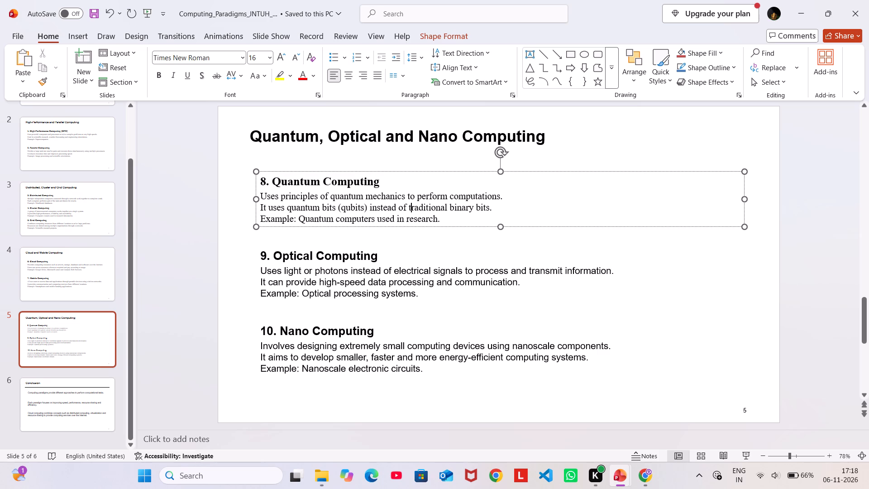
left_click_drag(261, 195, 452, 223)
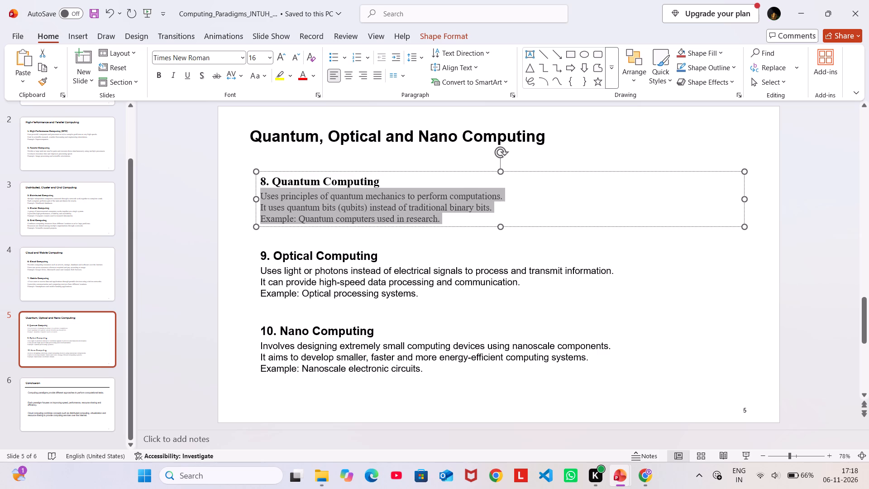
left_click_drag(452, 223, 454, 222)
left_click(545, 186)
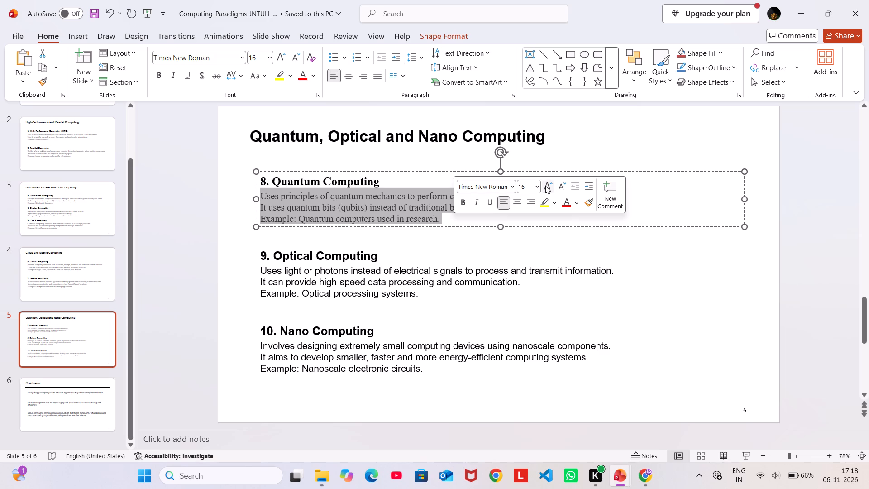
left_click(545, 186)
left_click(521, 185)
key("BackSpace")
type("20")
key("Return")
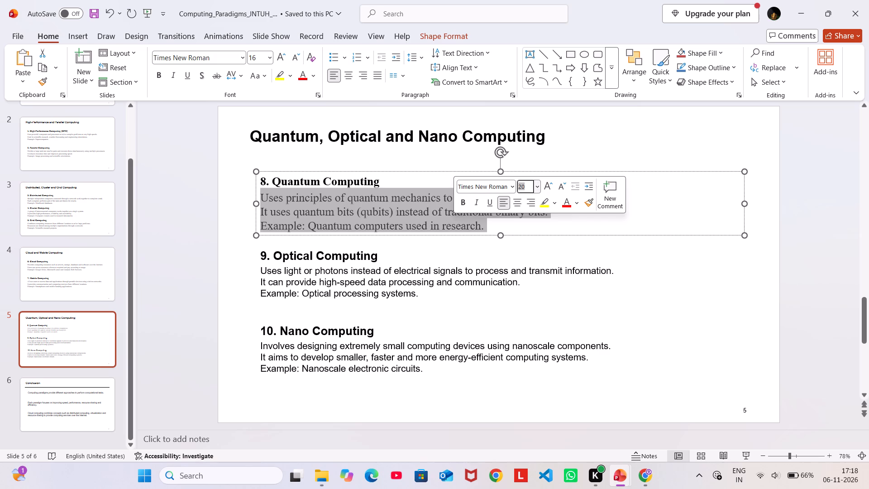
Set the "8. Quantum Computing" heading on the fifth slide to font size 24.
left_click_drag(390, 181, 272, 173)
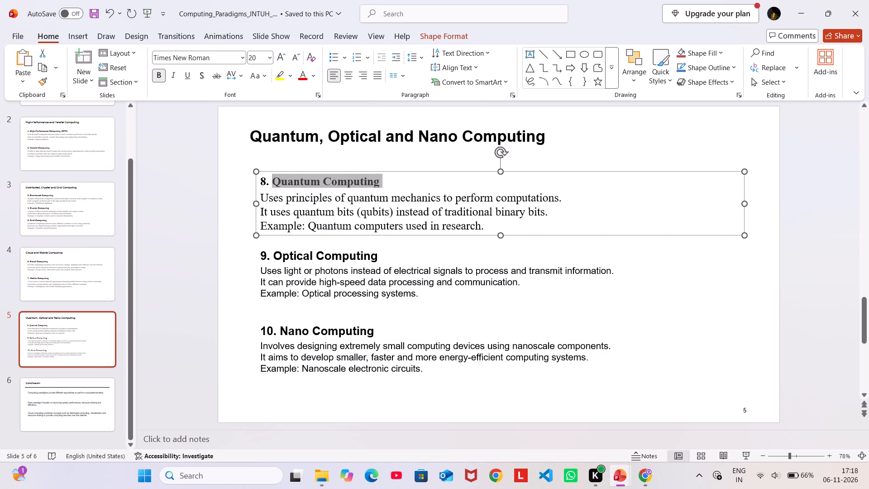
left_click_drag(272, 173, 260, 173)
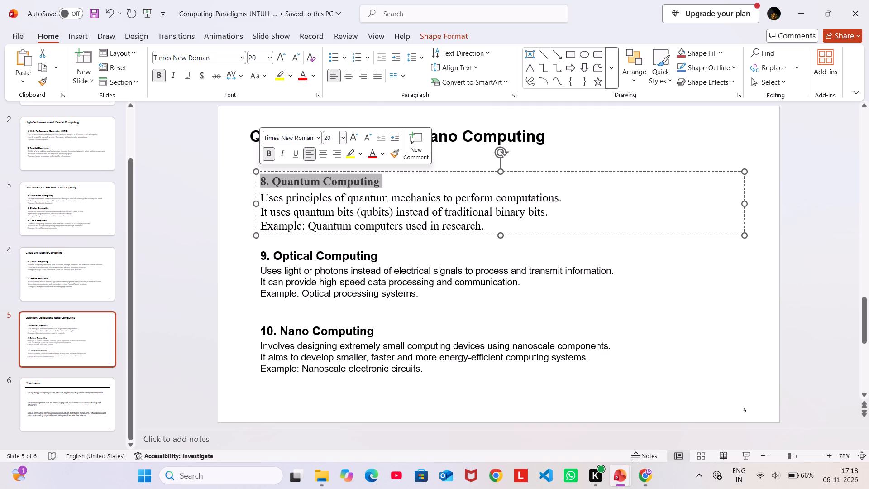
left_click(333, 136)
key("BackSpace")
type("24")
key("Return")
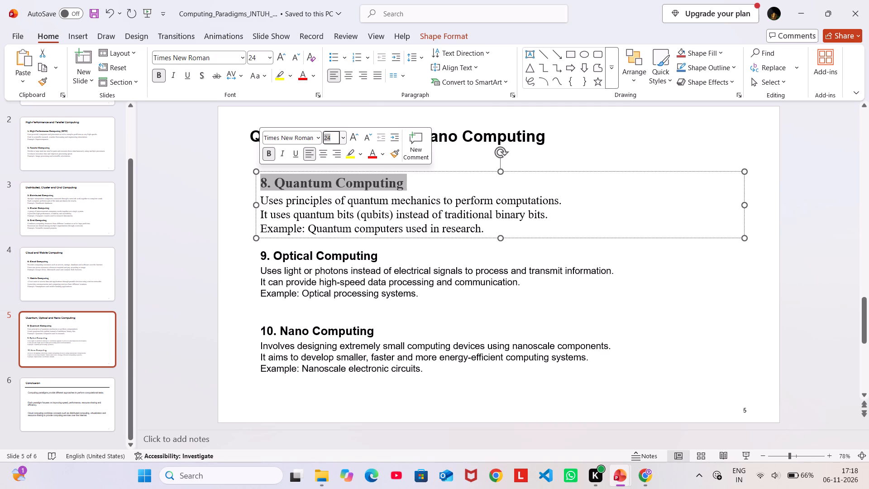
Format the "9. Optical Computing" heading on the fifth slide as Times New Roman, size 24.
left_click(284, 288)
left_click_drag(262, 257, 332, 265)
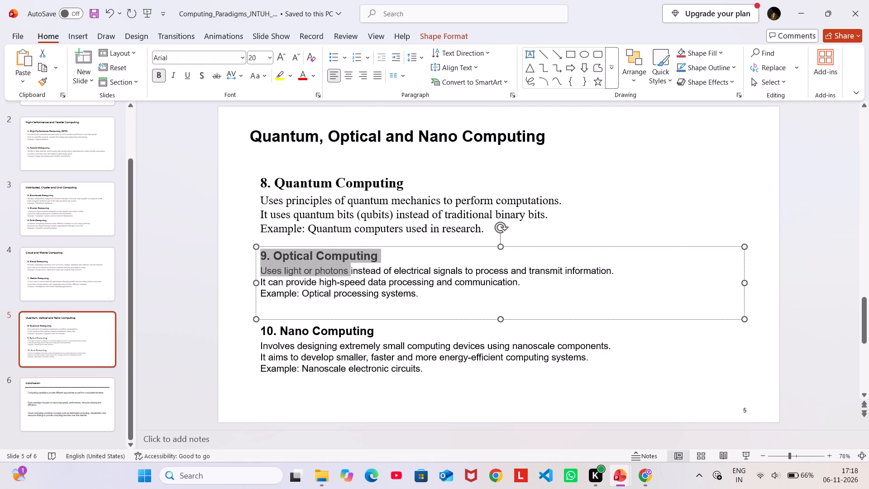
left_click_drag(332, 265, 396, 257)
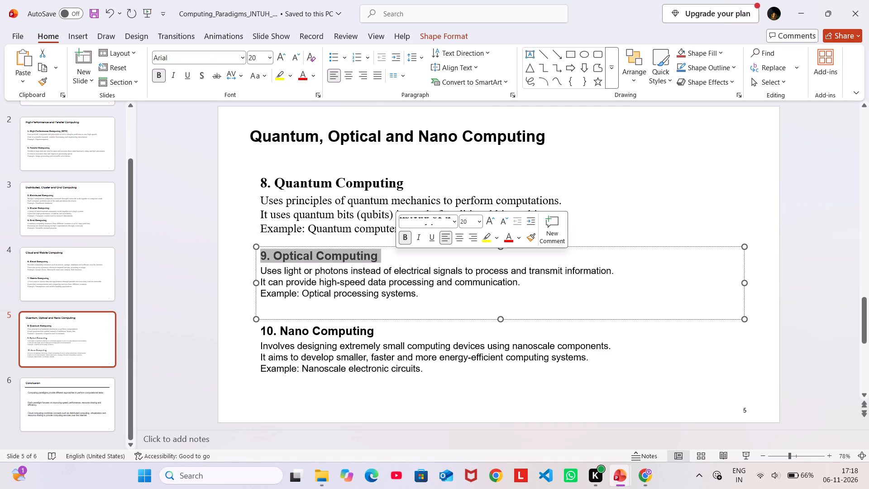
left_click(439, 221)
key("BackSpace")
type("ti")
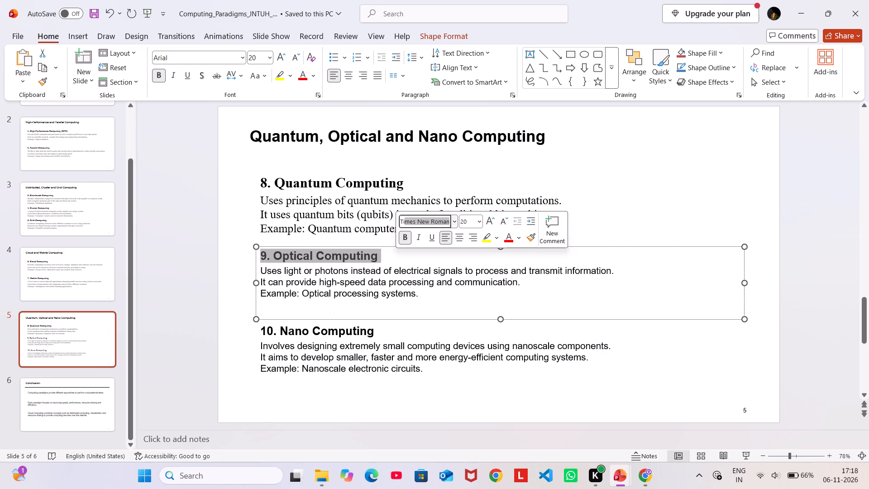
key("Return")
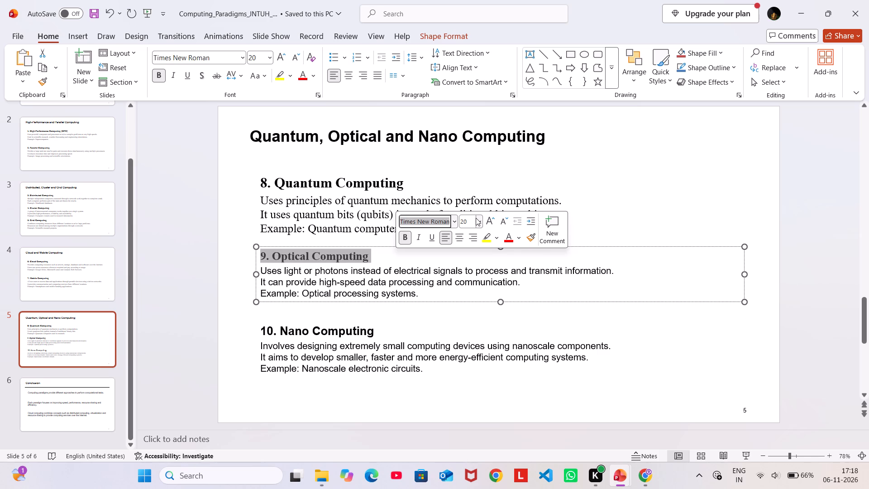
left_click(479, 217)
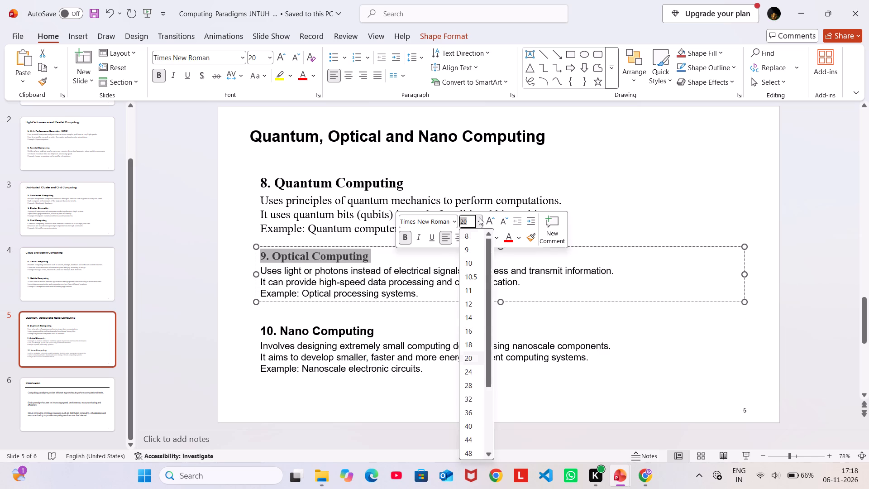
left_click(479, 367)
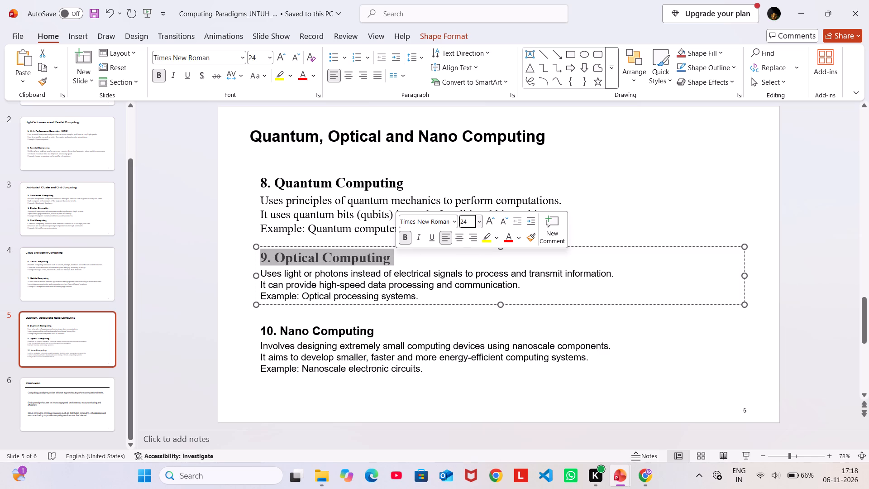
Format the three body lines under "9. Optical Computing" as Times New Roman, size 20.
left_click_drag(420, 300, 267, 271)
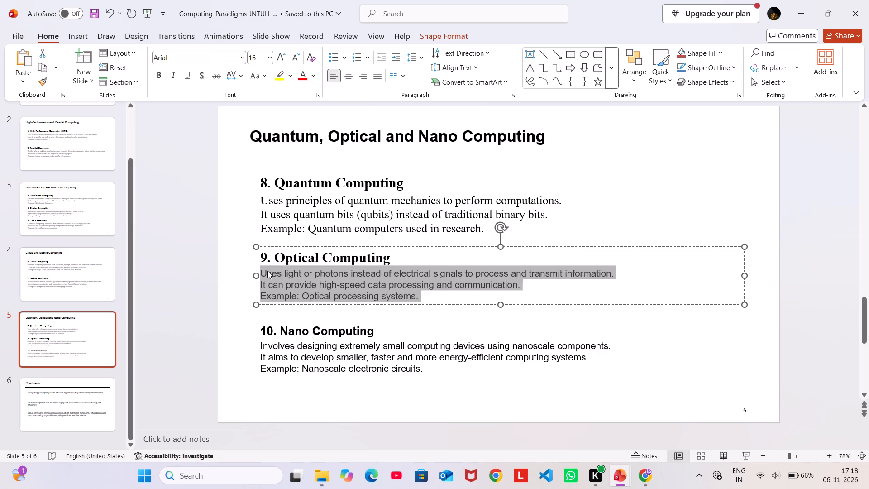
left_click_drag(267, 271, 269, 271)
left_click(315, 234)
key("BackSpace")
type("ti")
key("Return")
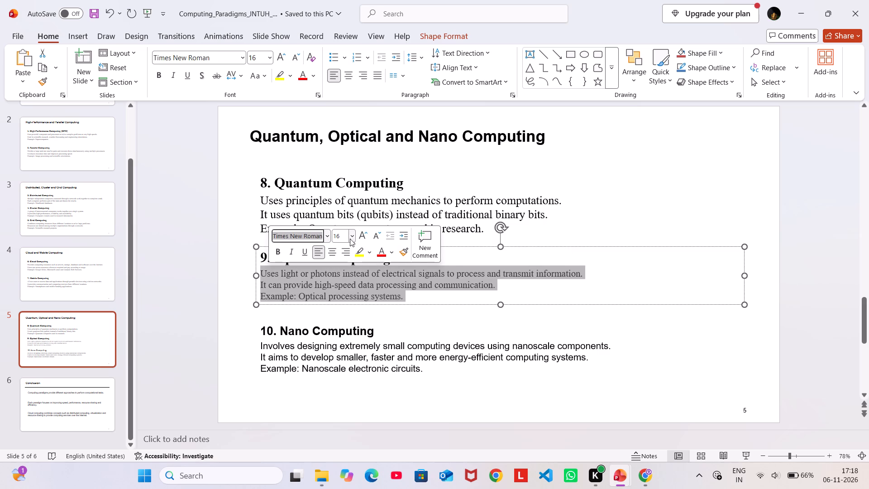
left_click(364, 232)
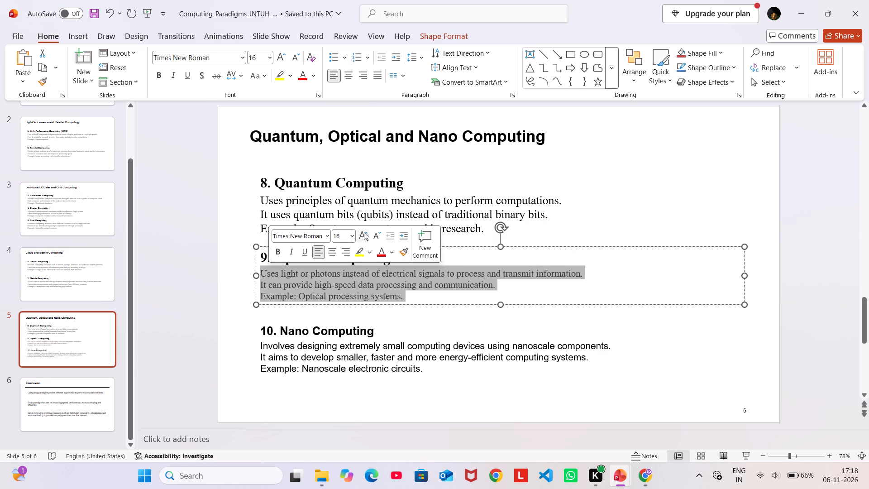
left_click(364, 232)
left_click(344, 236)
key("BackSpace")
type("20")
key("Return")
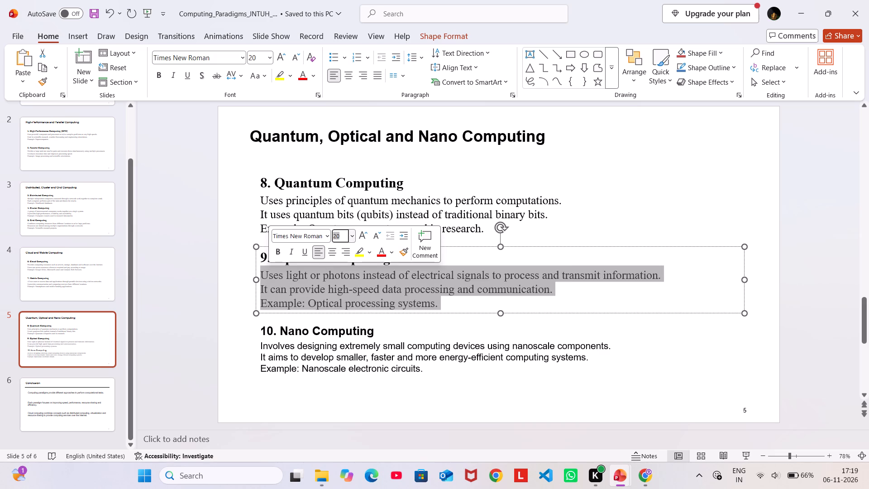
Format the "10. Nano Computing" heading on the fifth slide as Times New Roman, size 24.
left_click(373, 326)
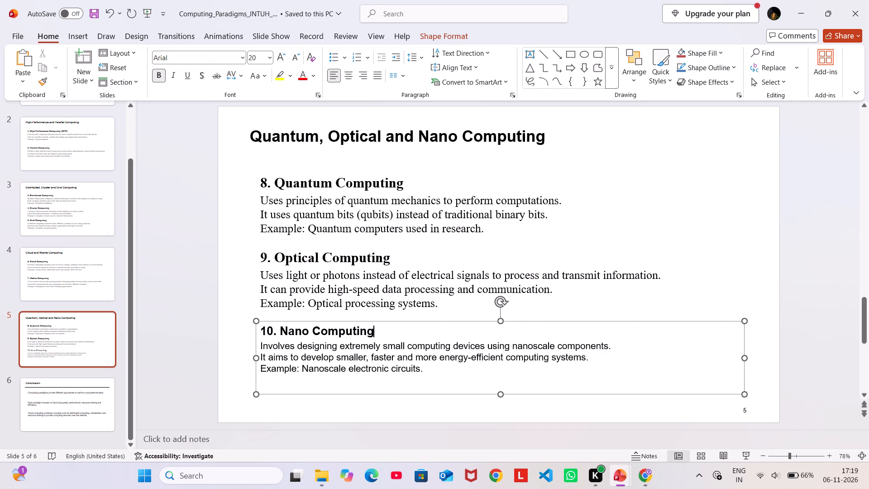
left_click_drag(373, 326, 264, 324)
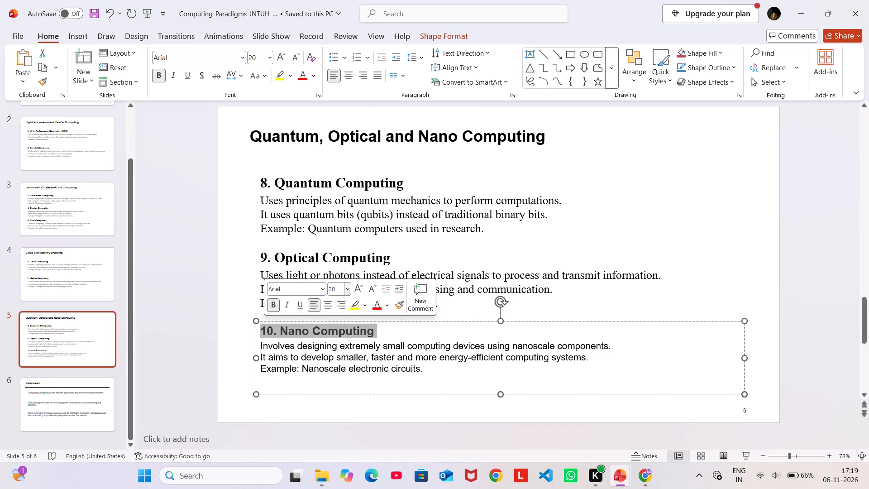
left_click(306, 286)
key("BackSpace")
type("ti")
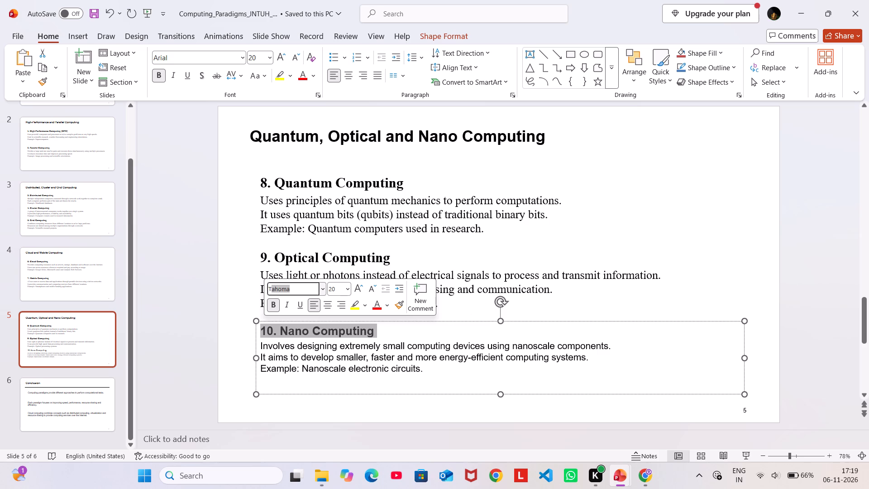
key("Return")
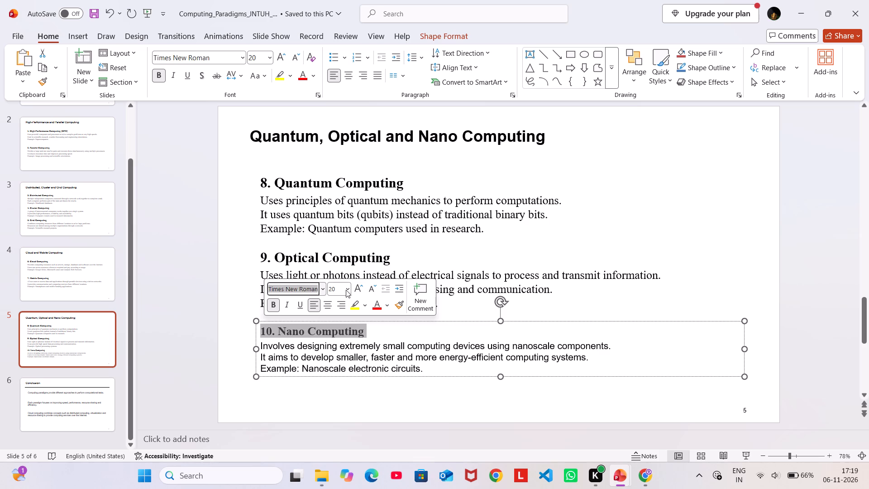
left_click(338, 288)
key("BackSpace")
type("24")
key("Return")
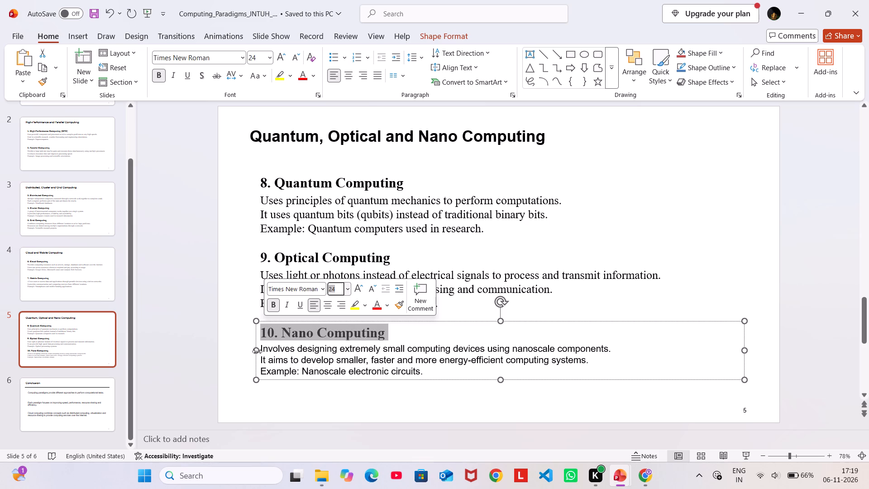
Format the three body lines under "10. Nano Computing" as Times New Roman, size 20.
left_click_drag(261, 348, 436, 386)
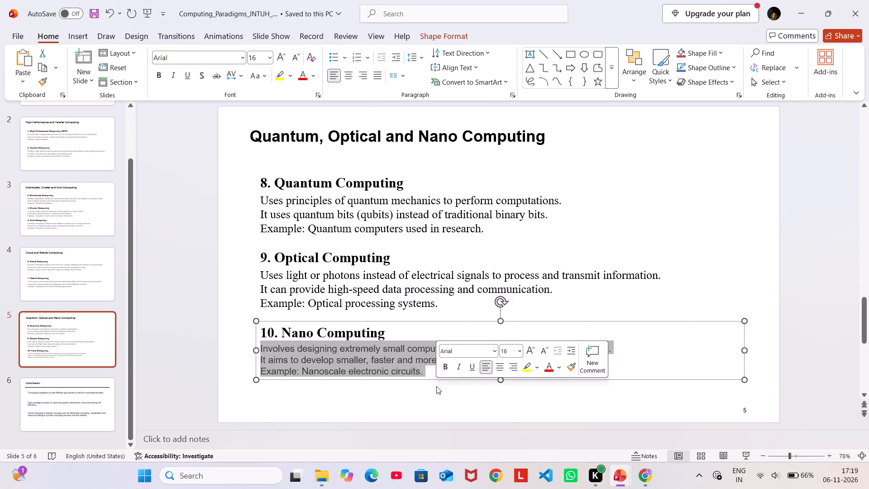
left_click(485, 347)
key("BackSpace")
type("ti")
key("Return")
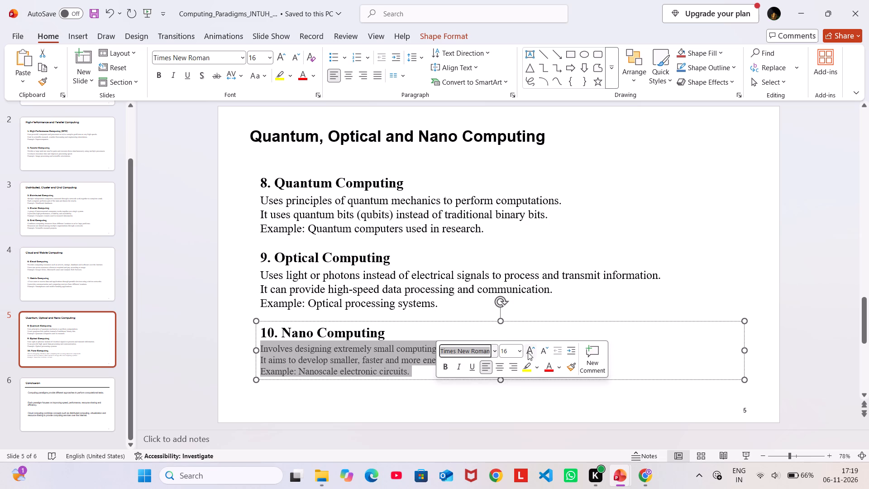
left_click(511, 350)
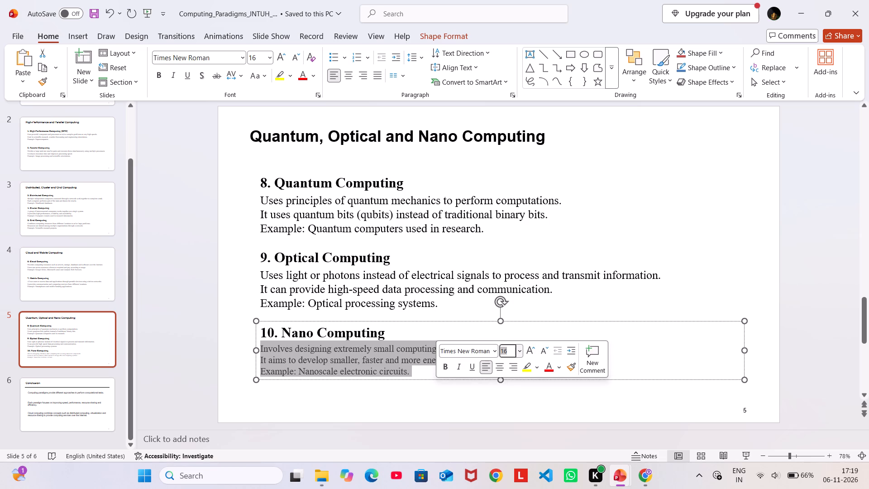
key("BackSpace")
type("20")
key("Return")
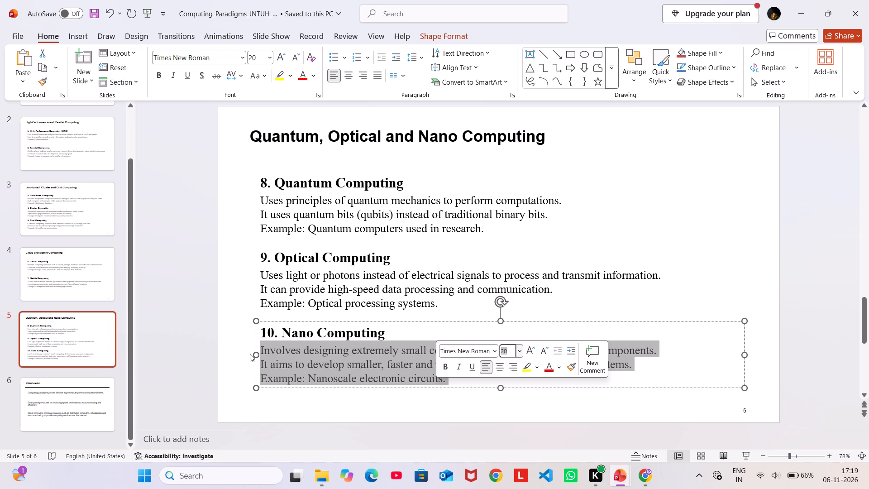
Delete the horizontal line under the "Conclusion" title on the sixth slide.
left_click(81, 400)
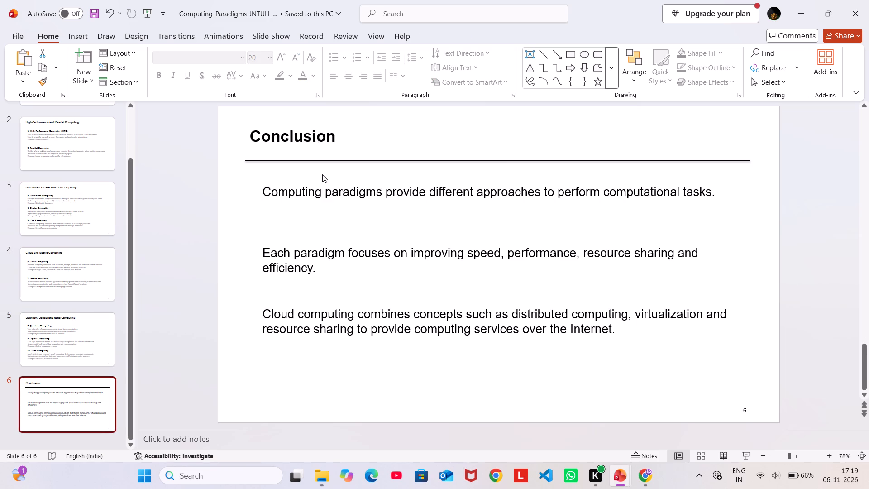
left_click(319, 160)
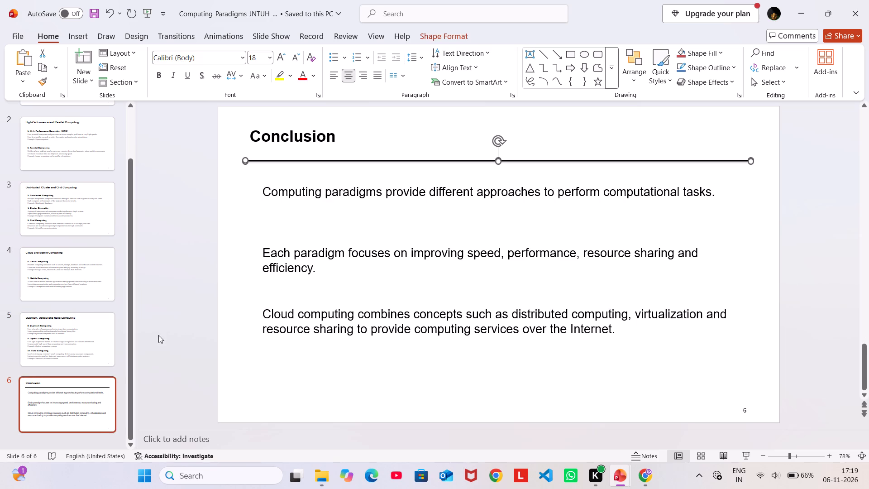
left_click(97, 398)
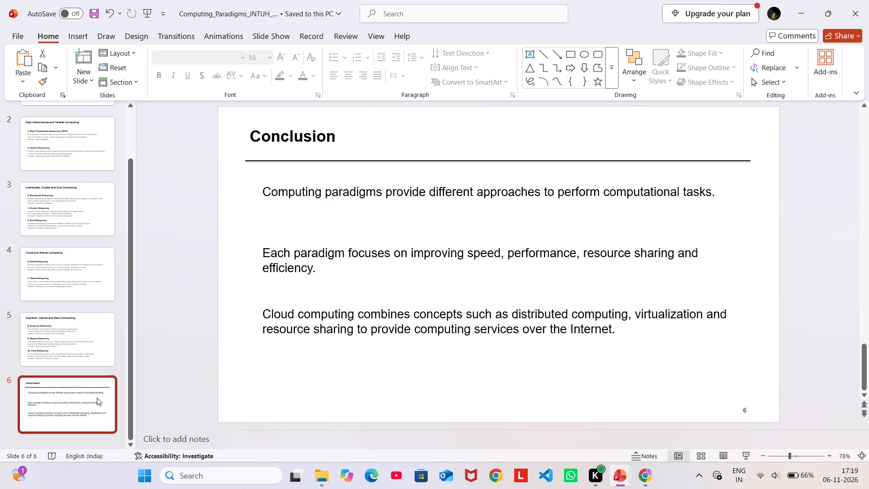
left_click(303, 161)
key("Delete")
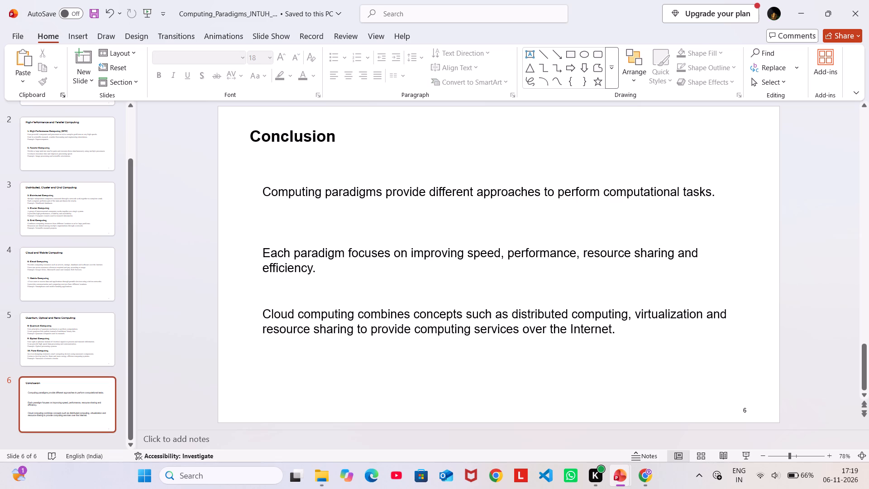
Delete the "Conclusion" title text from the sixth slide.
left_click(253, 137)
left_click_drag(253, 137, 265, 137)
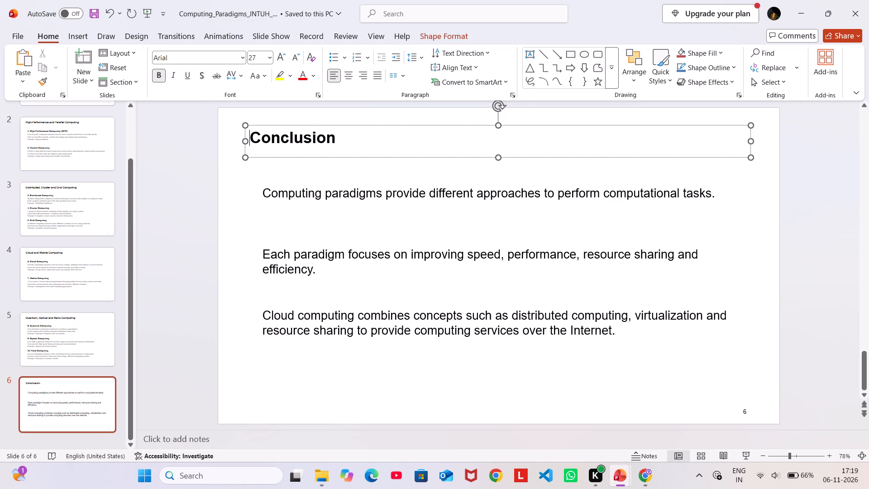
left_click_drag(265, 137, 357, 137)
key("BackSpace")
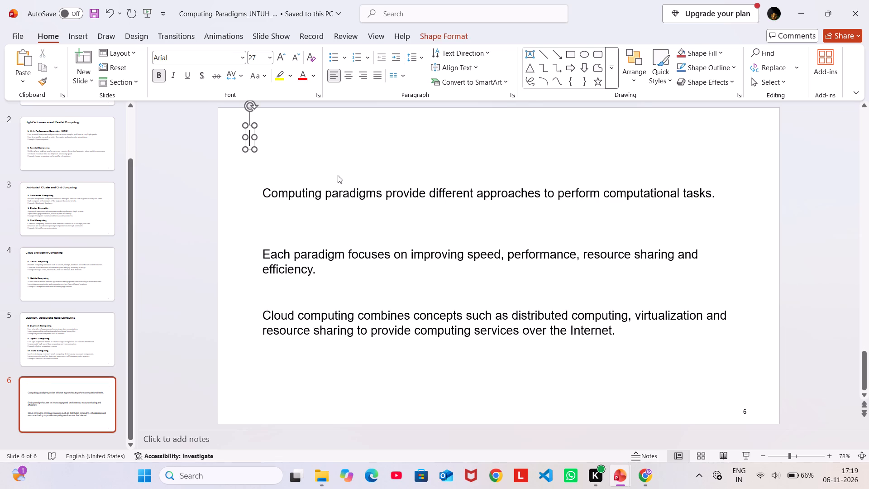
Delete the "Computing paradigms provide different approaches" paragraph and its text box from the sixth slide.
left_click(264, 192)
left_click_drag(264, 192, 294, 261)
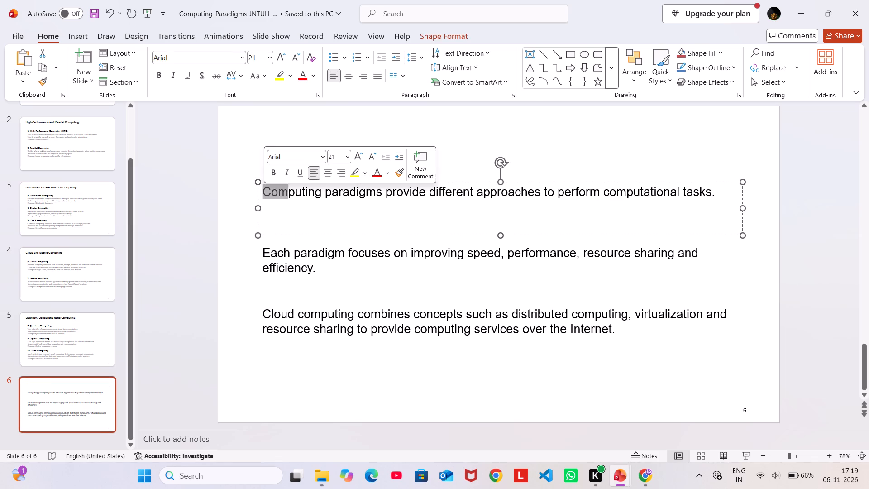
left_click_drag(294, 261, 659, 213)
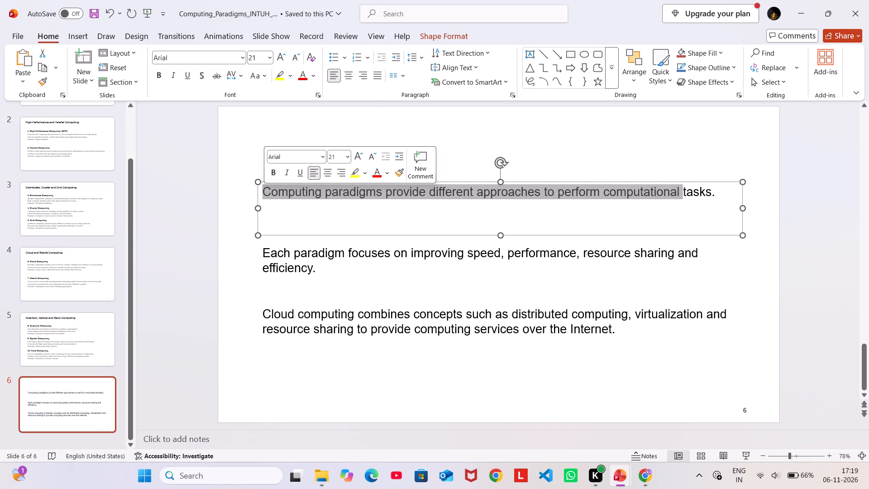
left_click_drag(659, 213, 735, 212)
key("BackSpace")
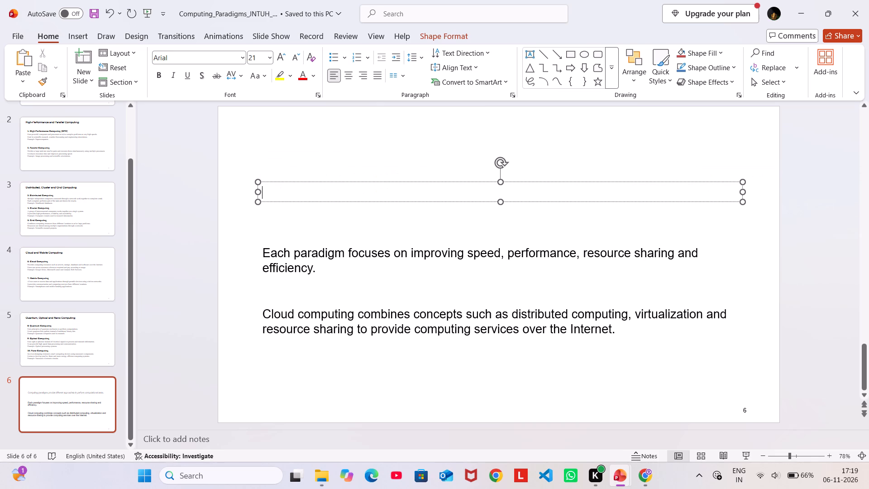
left_click(673, 179)
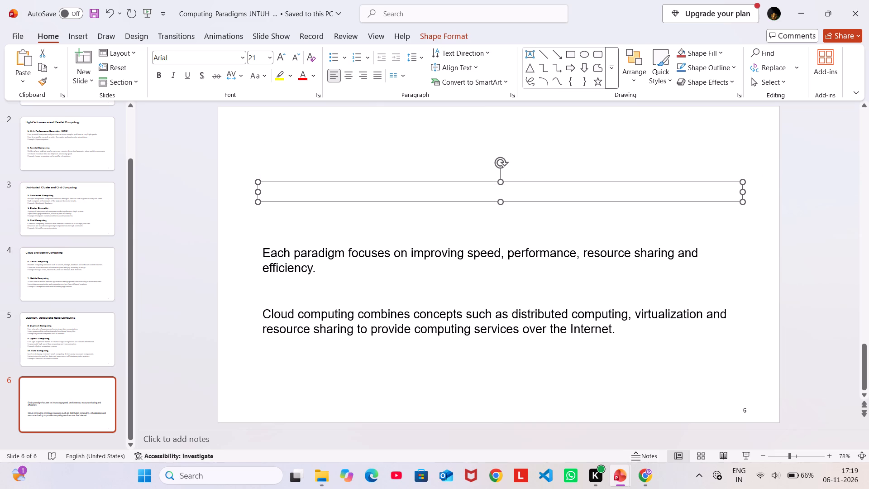
key("BackSpace")
Delete the "Cloud computing combines concepts" paragraph text from the sixth slide.
left_click(576, 248)
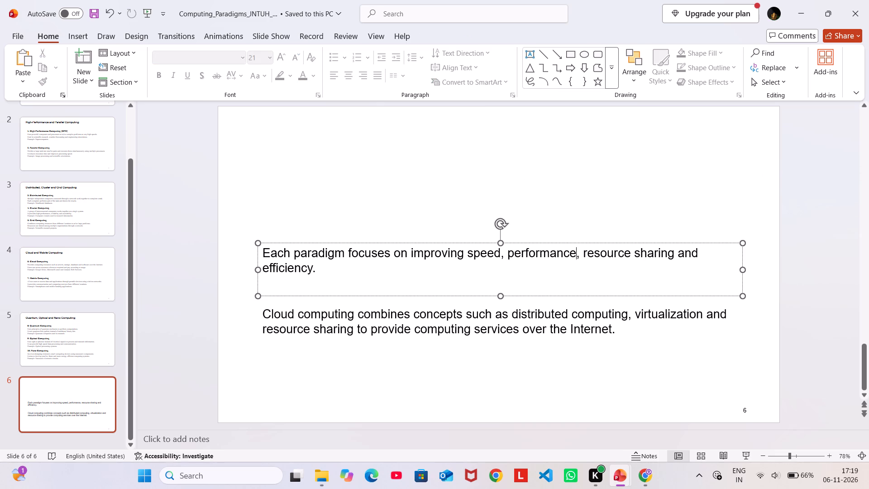
left_click(266, 321)
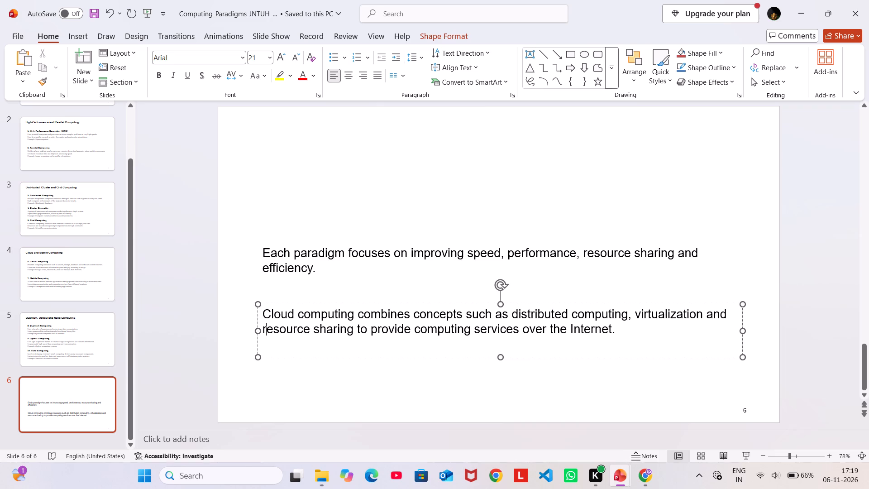
left_click_drag(263, 314, 647, 337)
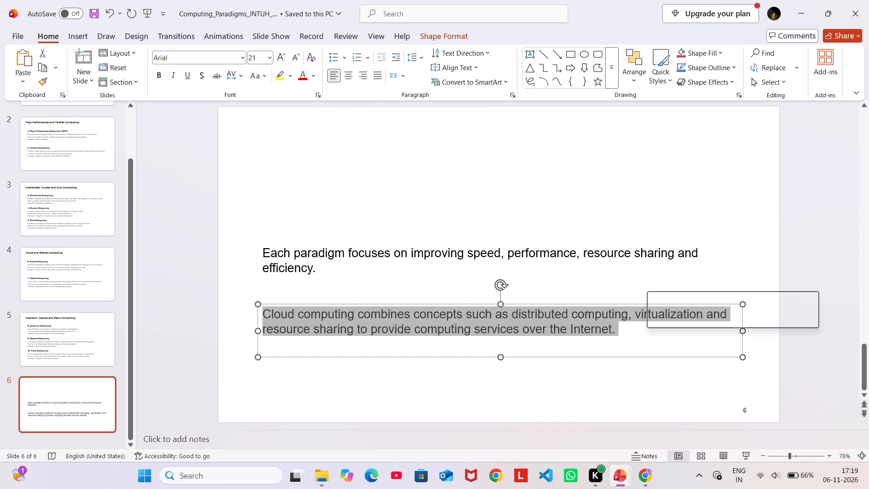
key("BackSpace")
Replace the "Each paradigm focuses on improving speed" paragraph on the sixth slide with "THANK YOU".
left_click(575, 256)
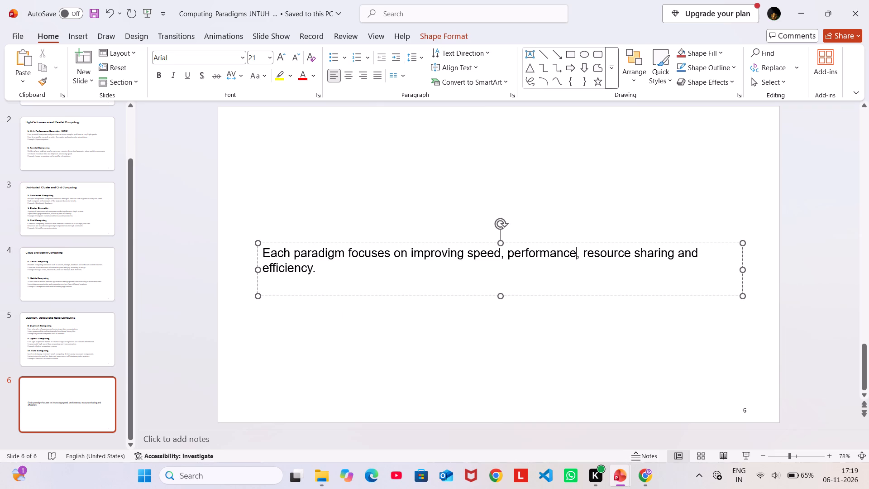
left_click_drag(339, 269, 296, 254)
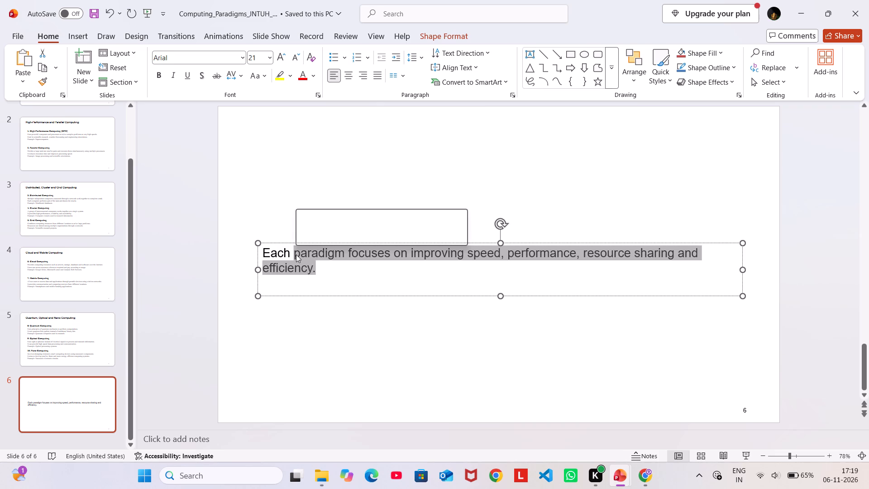
key("BackSpace")
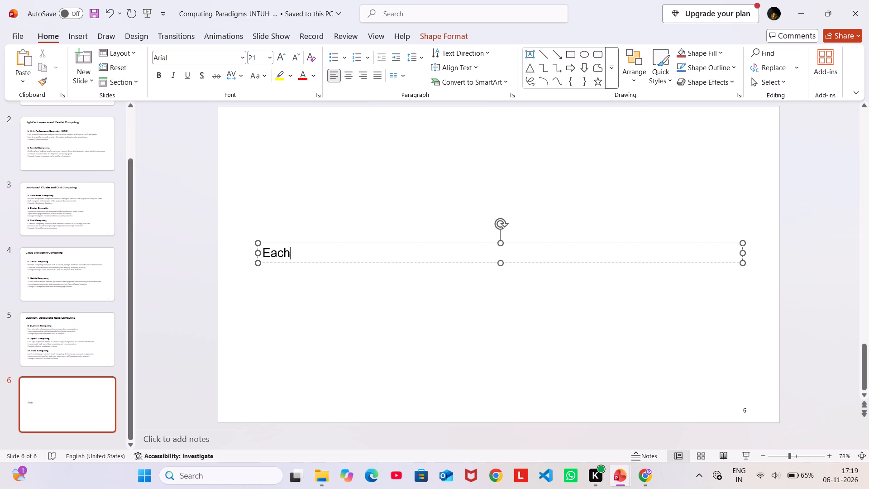
key("Tab")
key("t")
key("BackSpace")
key("t")
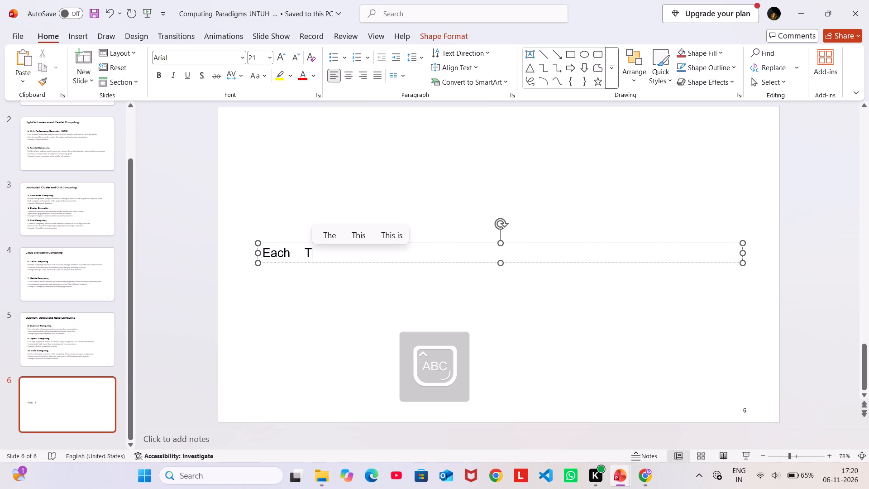
type("HANK YOU")
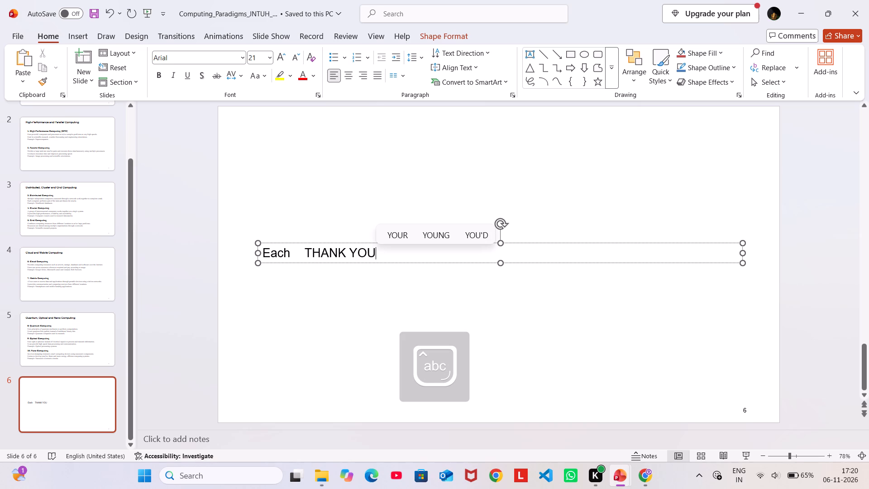
left_click_drag(290, 254, 260, 254)
key("BackSpace")
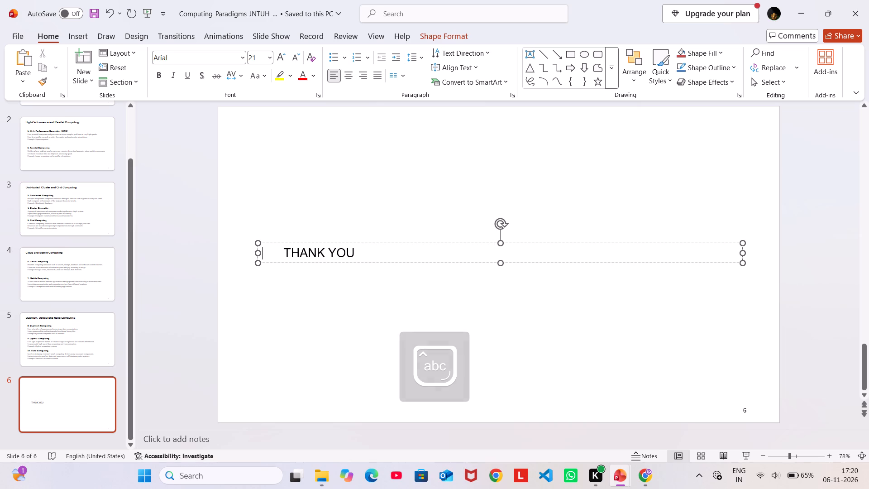
Format the "THANK YOU" text on the sixth slide in Times New Roman at size 60.
left_click(360, 252)
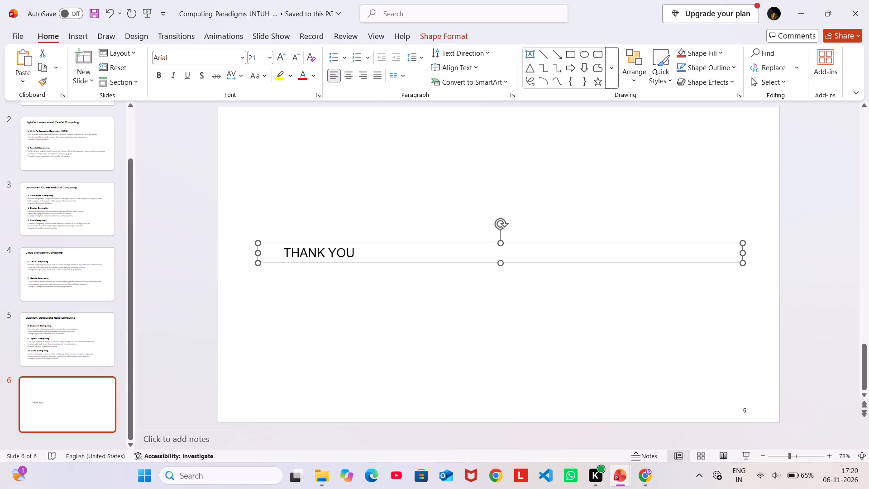
left_click(355, 252)
left_click_drag(286, 252, 366, 250)
left_click(226, 58)
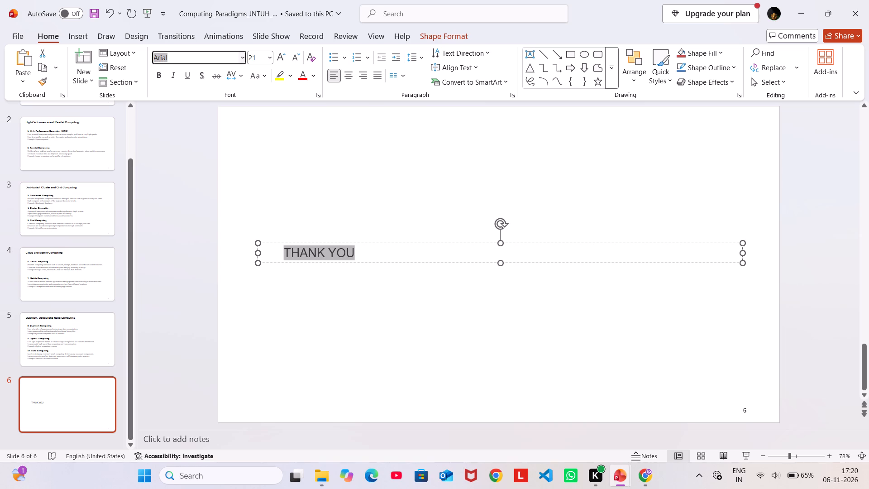
key("BackSpace")
type("ti")
key("Return")
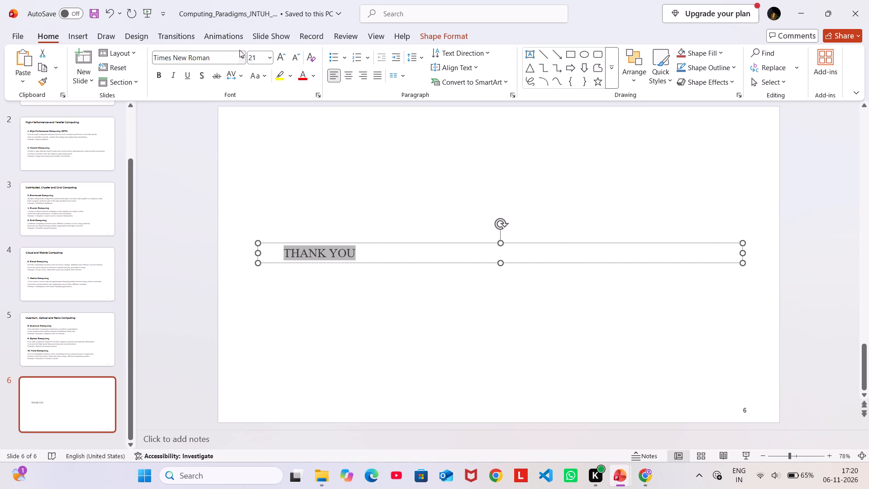
left_click(270, 54)
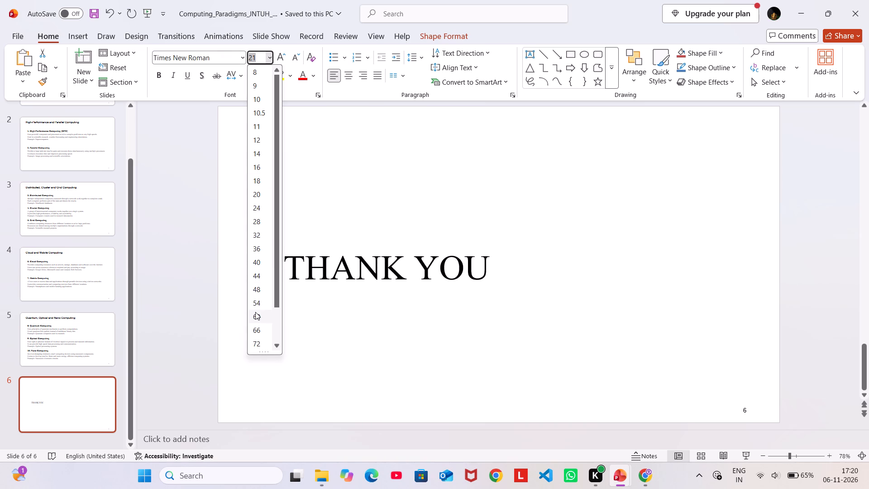
left_click(255, 312)
Shift "THANK YOU" to about the middle of its text box with leading spaces.
left_click(286, 265)
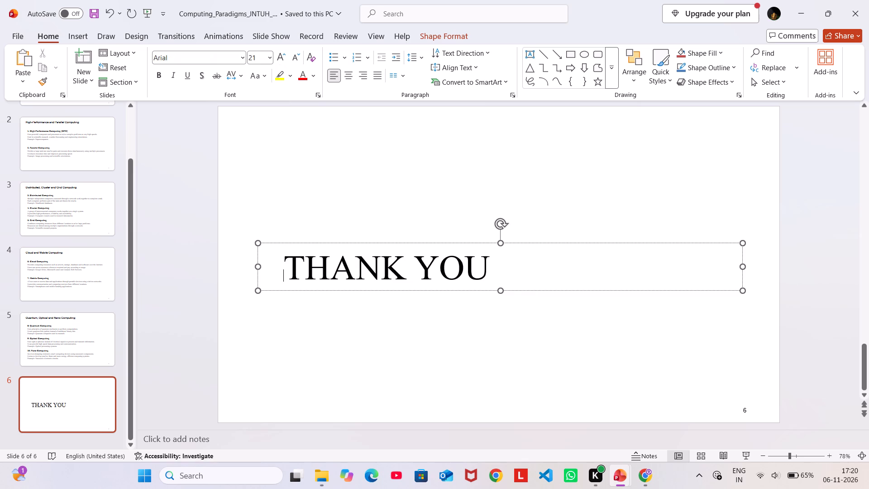
left_click(281, 256)
key("space")
key("space")
key("space")
key("space")
key("space")
key("space")
key("space")
key("space")
key("space")
key("space")
key("space")
key("space")
key("space")
key("space")
key("space")
key("space")
key("space")
key("space")
key("space")
key("space")
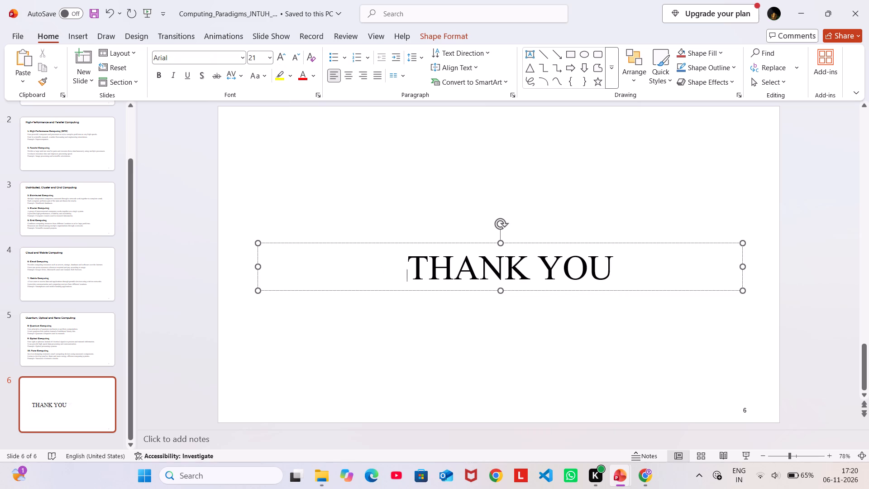
key("BackSpace")
key("BackSpace")
key("BackSpace")
key("BackSpace")
key("BackSpace")
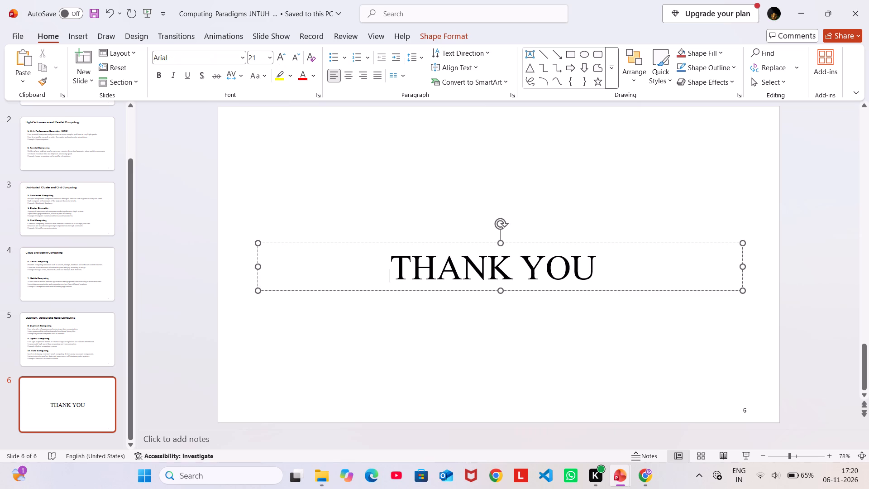
key("BackSpace")
key("BackSpace")
Go back through the slides to the first one and check the font of its "Computing Paradigms – Cloud Computing" title.
left_click(82, 339)
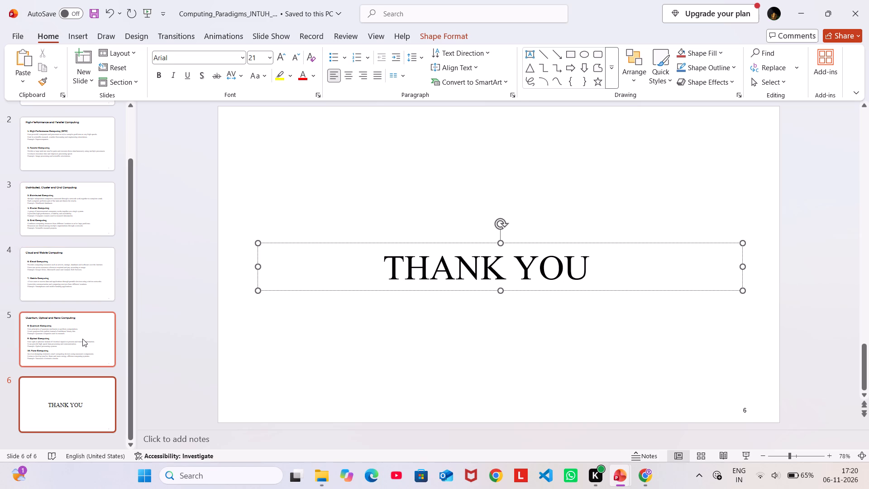
left_click(72, 394)
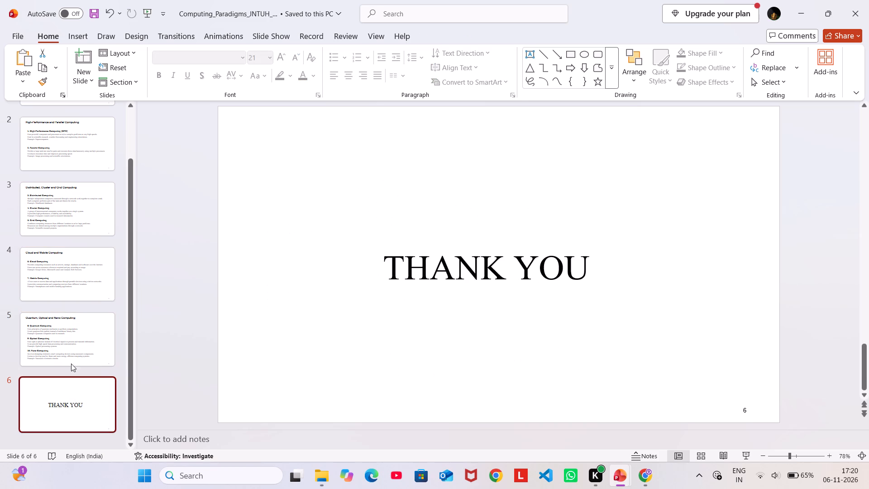
key("Up")
key("Up")
key("Up")
key("Up")
key("Up")
key("Up")
key("Up")
key("Up")
key("Up")
key("Up")
key("Up")
key("Up")
key("Up")
key("Up")
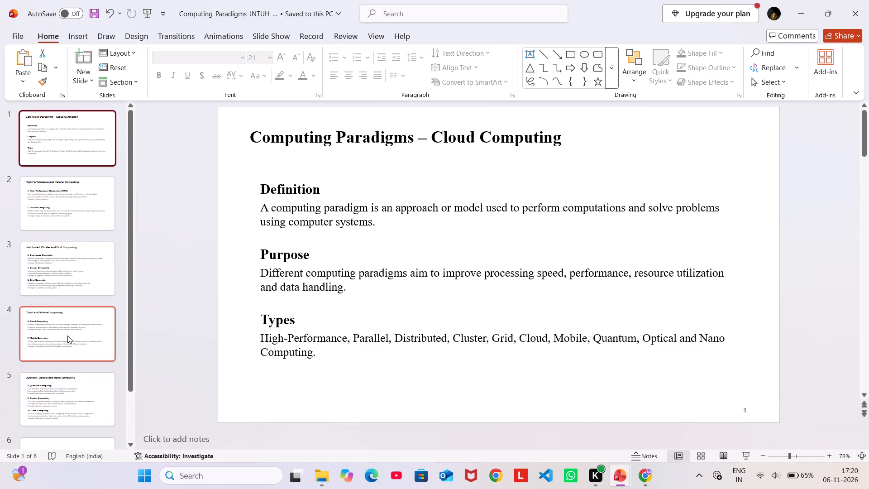
left_click(272, 140)
left_click(251, 136)
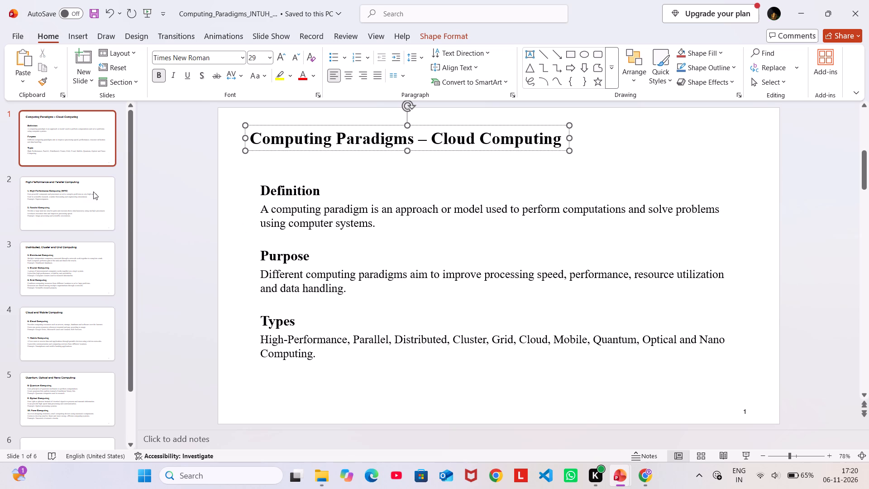
Set the "High-Performance and Parallel Computing" title on the second slide to Times New Roman and compare it with the first slide's title.
left_click(87, 192)
left_click(253, 141)
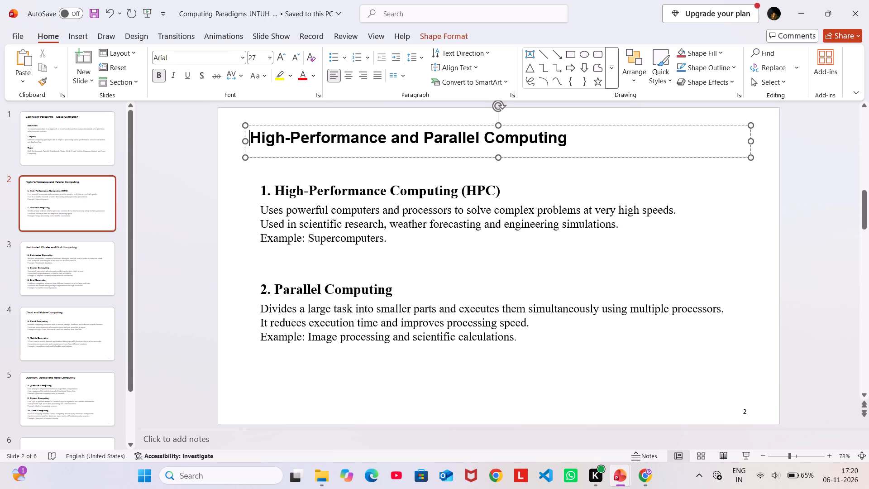
left_click_drag(250, 136, 538, 138)
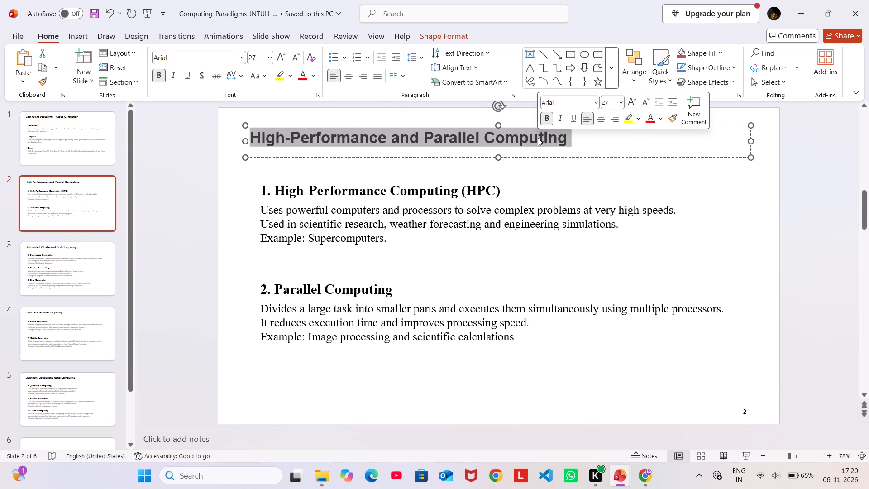
left_click(568, 103)
key("BackSpace")
type("ti")
key("Return")
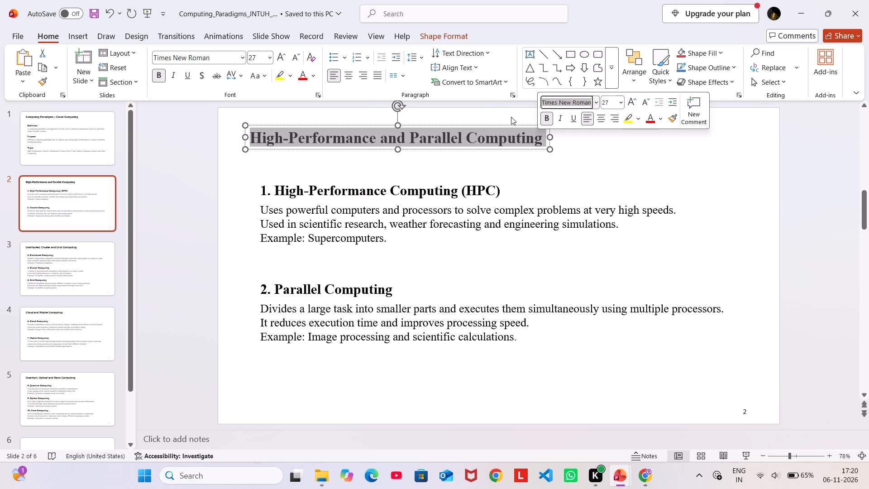
left_click(107, 129)
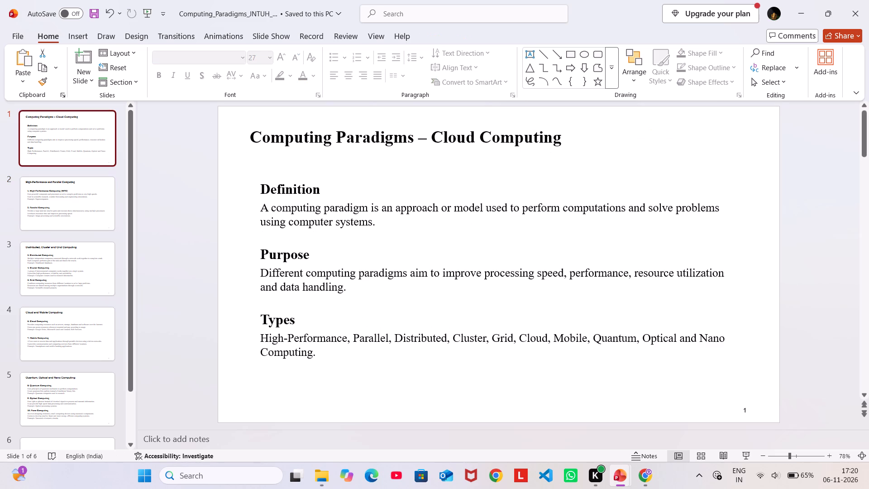
left_click_drag(326, 131, 372, 142)
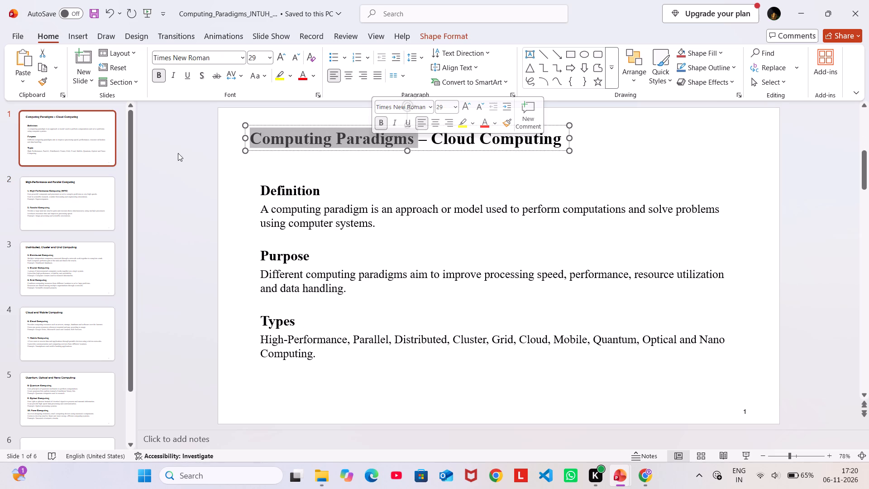
left_click(84, 202)
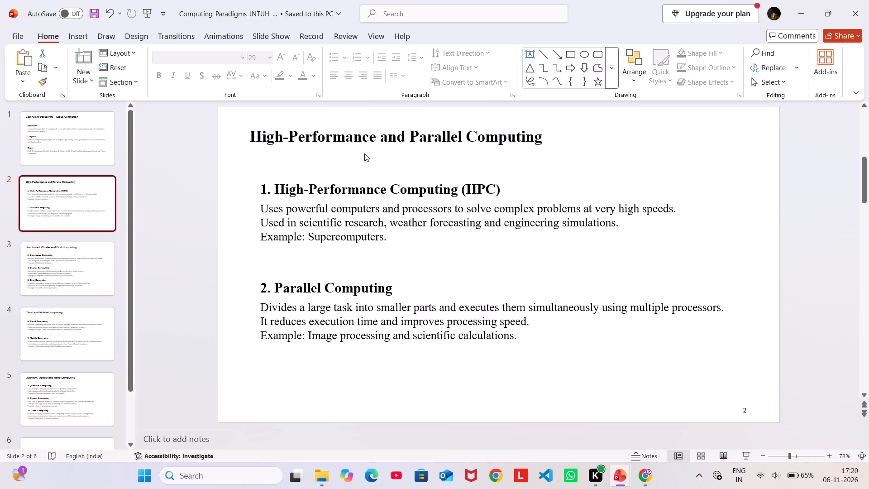
Set the "Distributed, Cluster and Grid Computing" title on the third slide to Times New Roman.
left_click(79, 258)
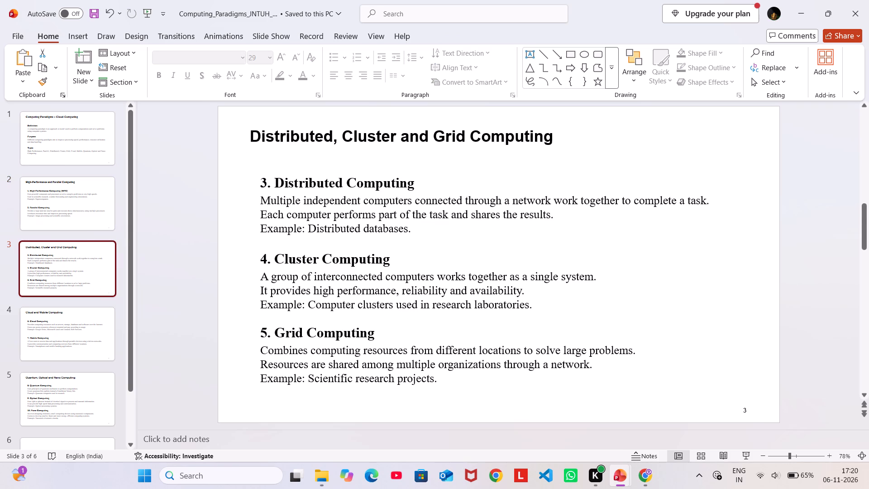
left_click(261, 135)
left_click_drag(252, 134, 501, 134)
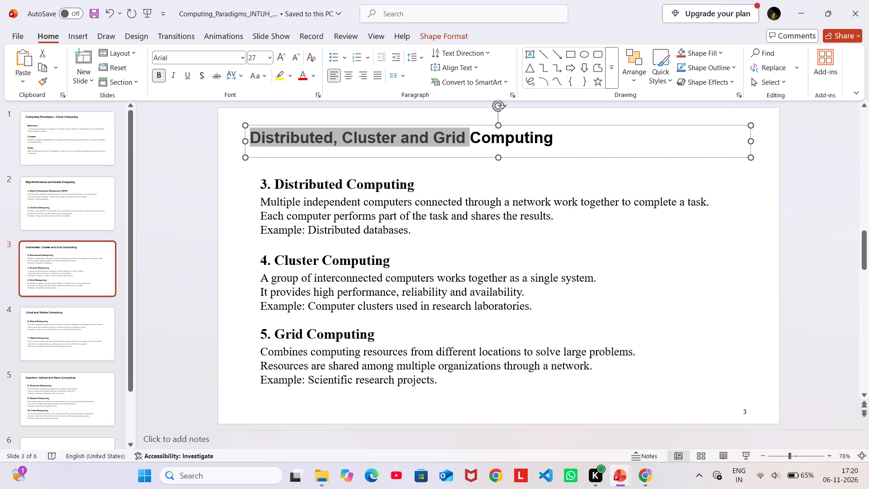
left_click_drag(501, 134, 559, 134)
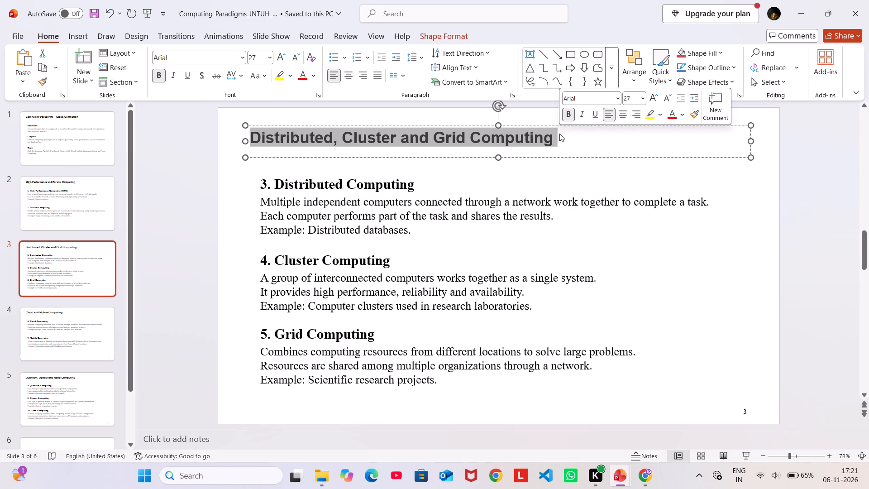
left_click(585, 96)
key("BackSpace")
type("ti")
key("Return")
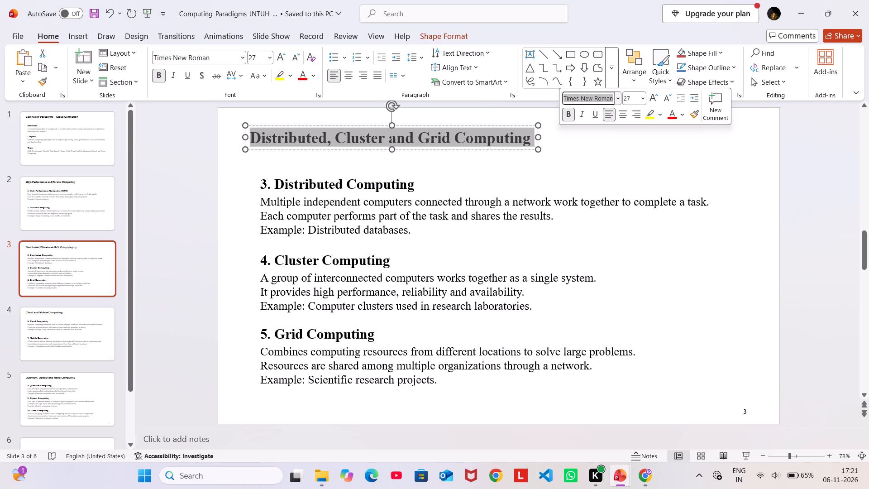
Set the "Cloud and Mobile Computing" title on the fourth slide to Times New Roman.
left_click(90, 332)
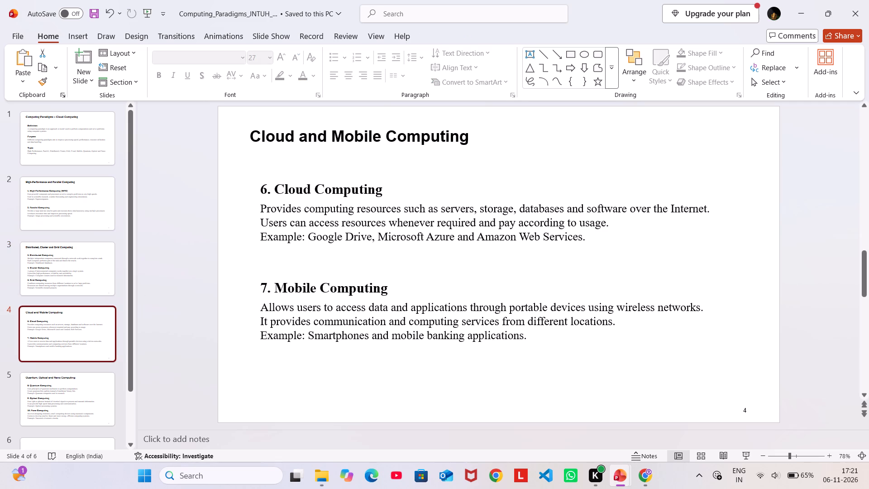
left_click(278, 139)
left_click_drag(254, 131, 459, 134)
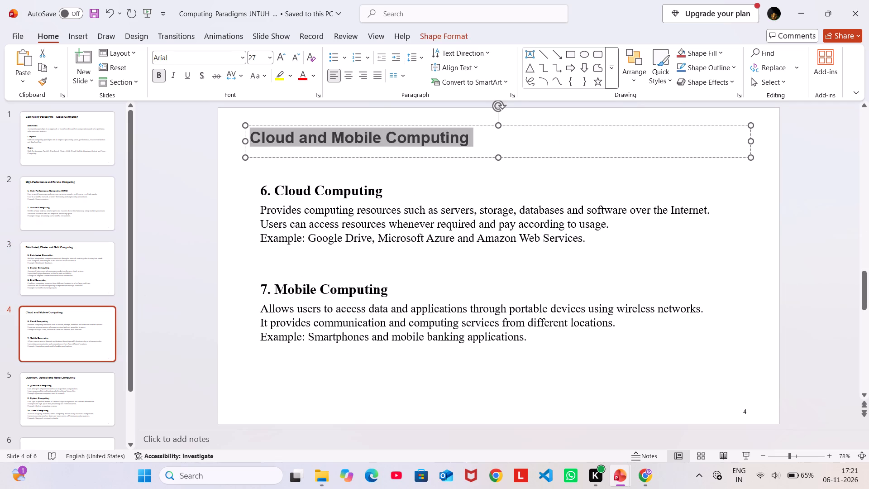
left_click_drag(459, 134, 505, 138)
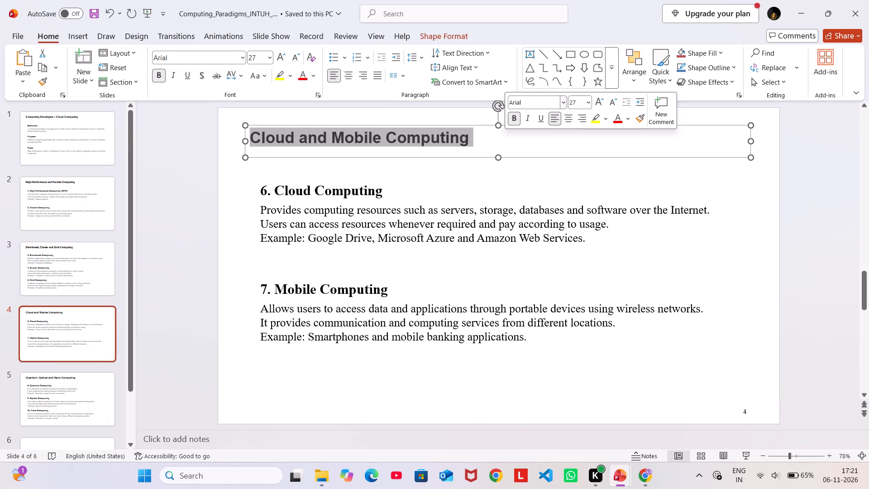
left_click(552, 102)
key("BackSpace")
type("ti")
key("Return")
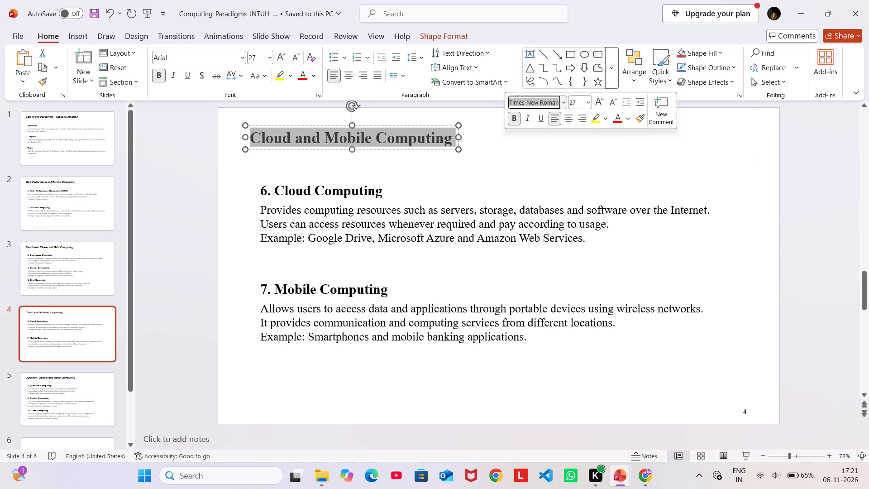
Set the "Quantum, Optical and Nano Computing" title on the fifth slide to Times New Roman.
left_click(50, 392)
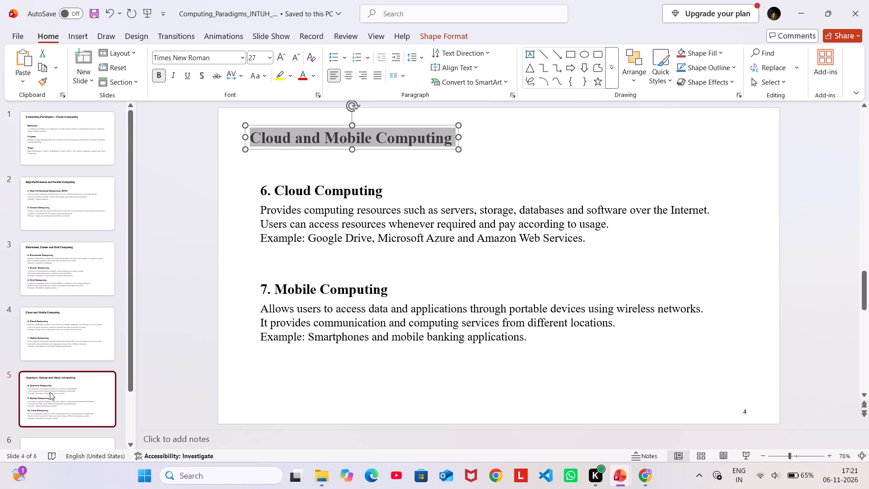
left_click(253, 135)
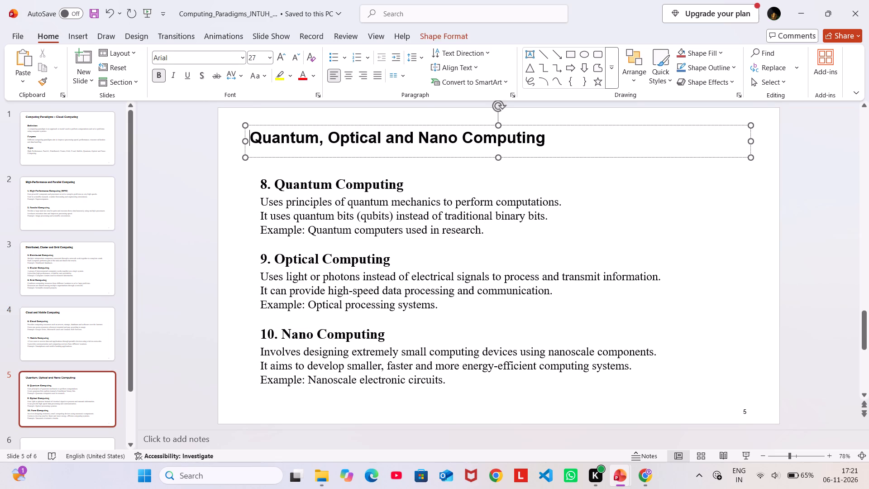
left_click_drag(253, 135, 551, 144)
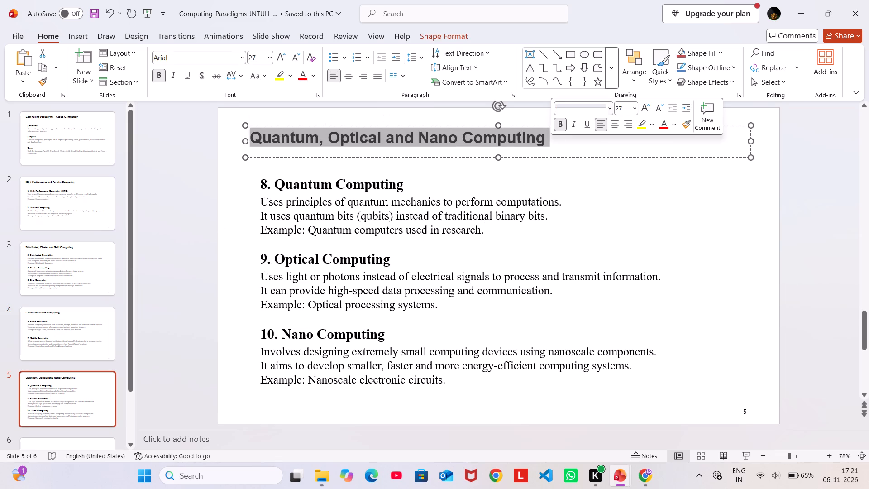
left_click(583, 109)
key("BackSpace")
type("ti")
key("Return")
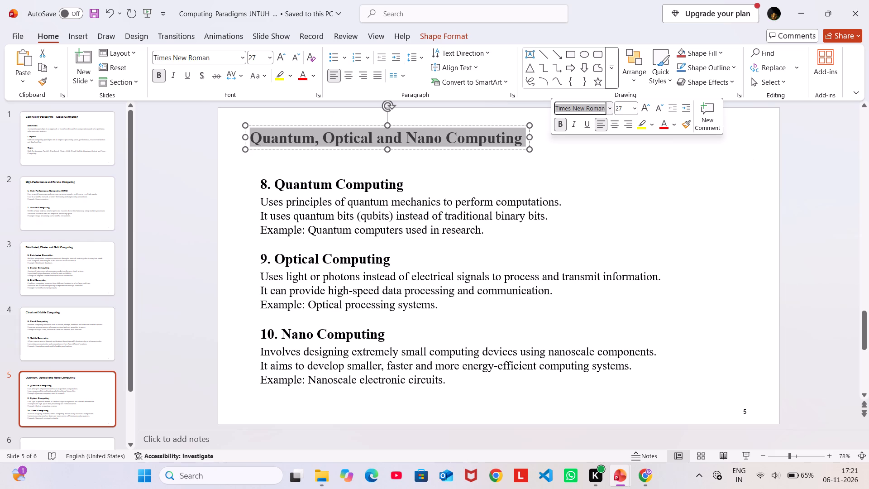
Review the closing slide, return to the first slide and go through the slides up to the fifth, checking their titles.
scroll(98, 356, "down", 2)
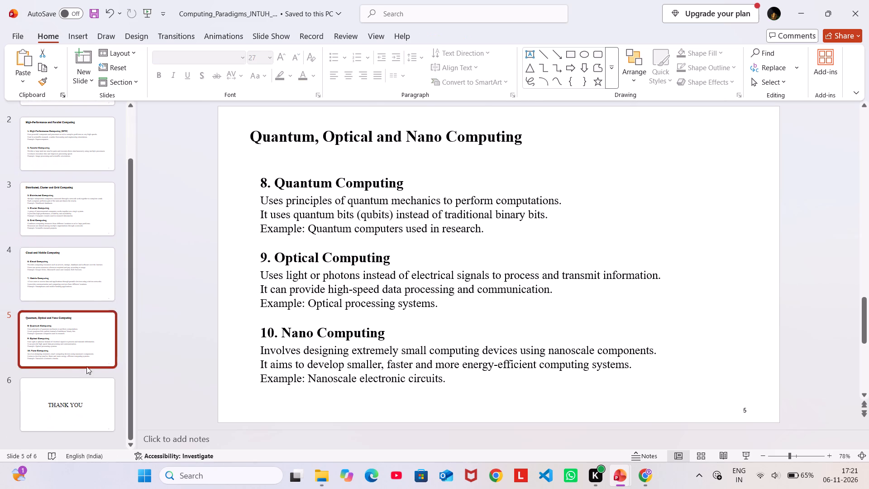
left_click(63, 394)
left_click(77, 346)
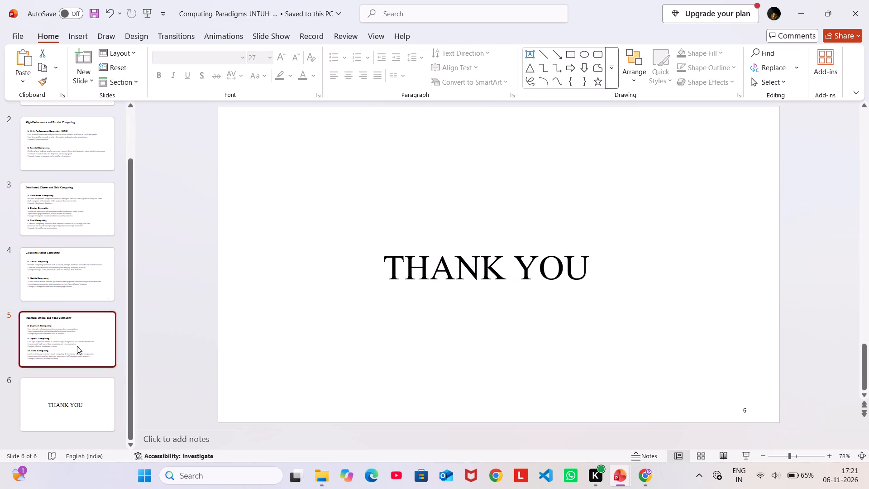
key("Up")
key("Up")
key("Up")
key("Up")
key("Up")
key("Up")
key("Up")
key("Up")
key("Up")
key("Up")
key("Up")
key("Up")
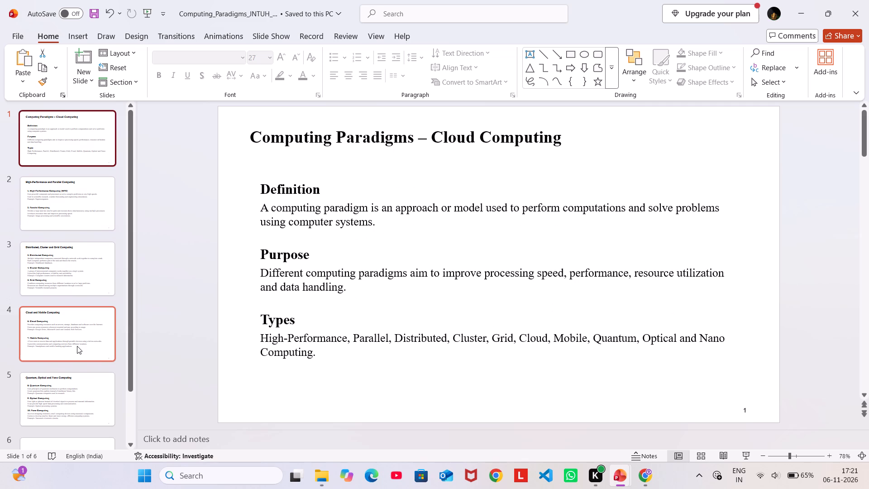
key("Down")
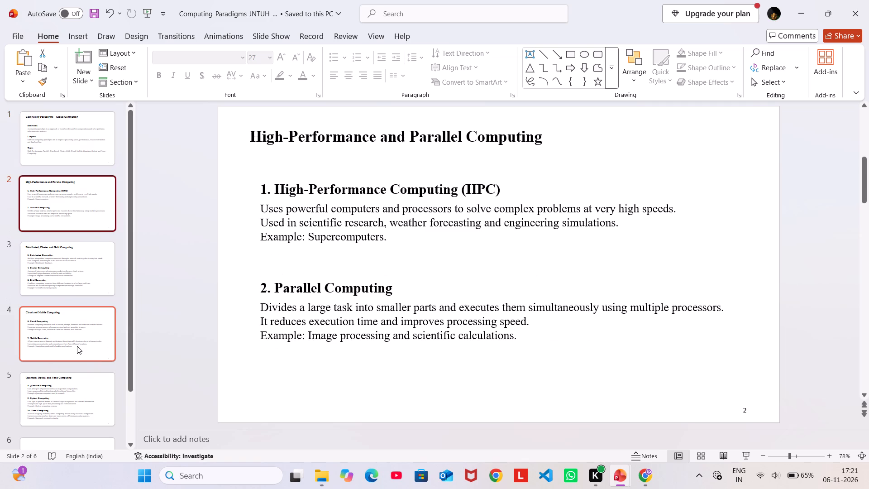
key("Down")
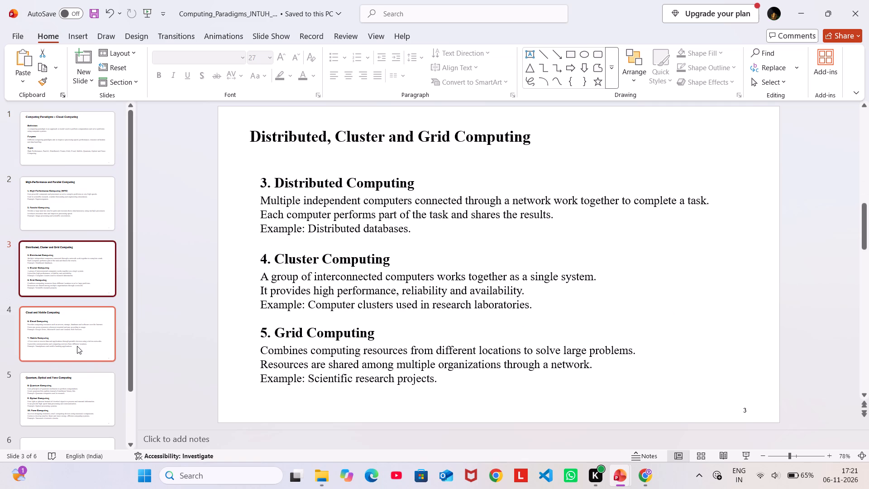
key("Down")
key("Up")
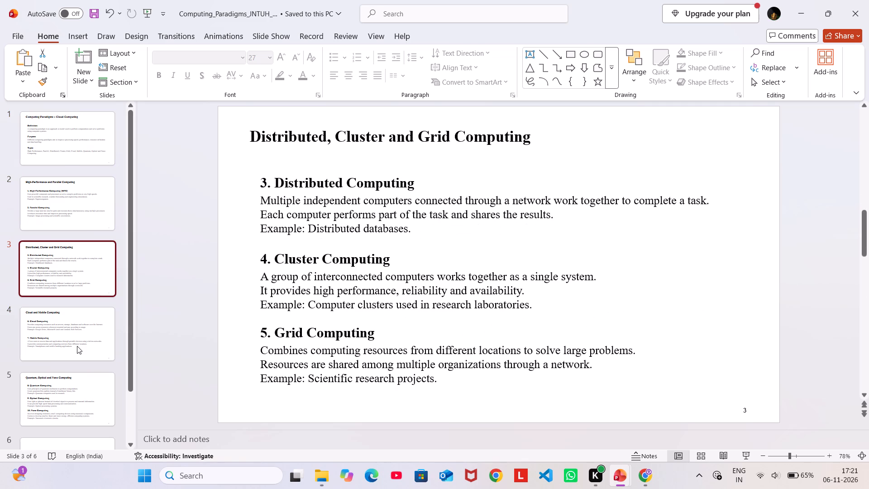
key("Down")
key("Down")
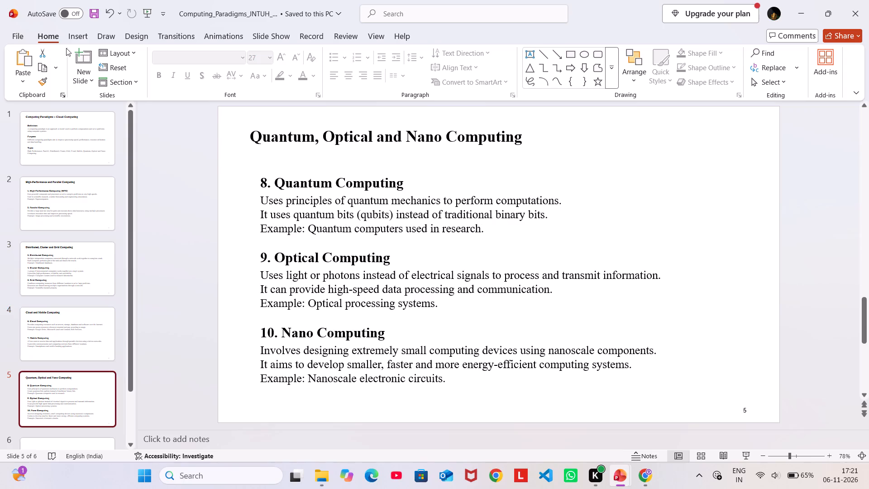
Save a copy of the presentation to the Desktop folder under the name "CC batch5".
left_click(19, 32)
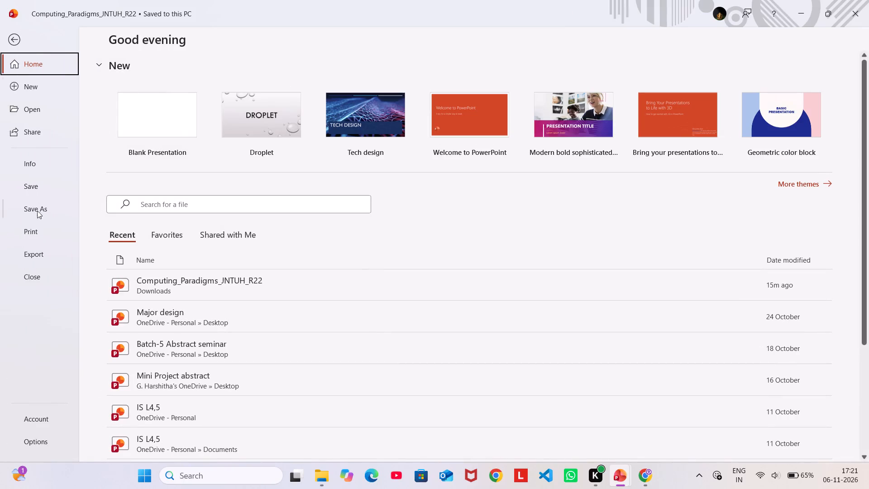
left_click(34, 208)
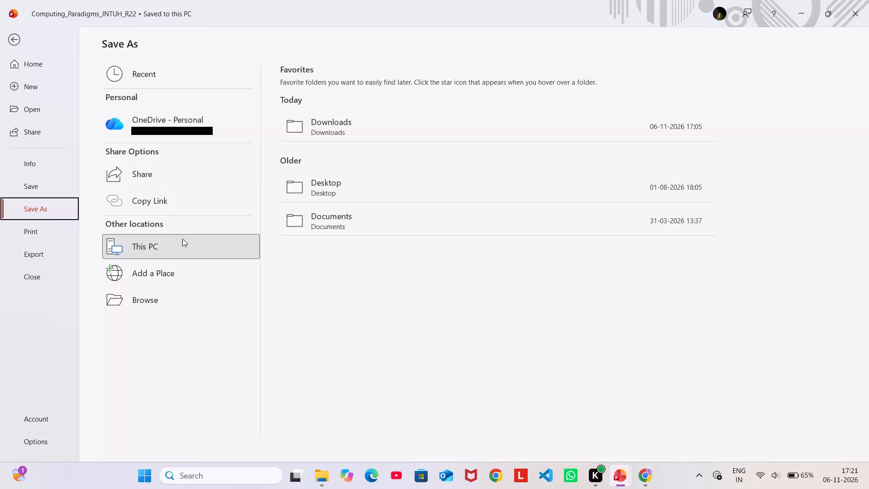
left_click(316, 185)
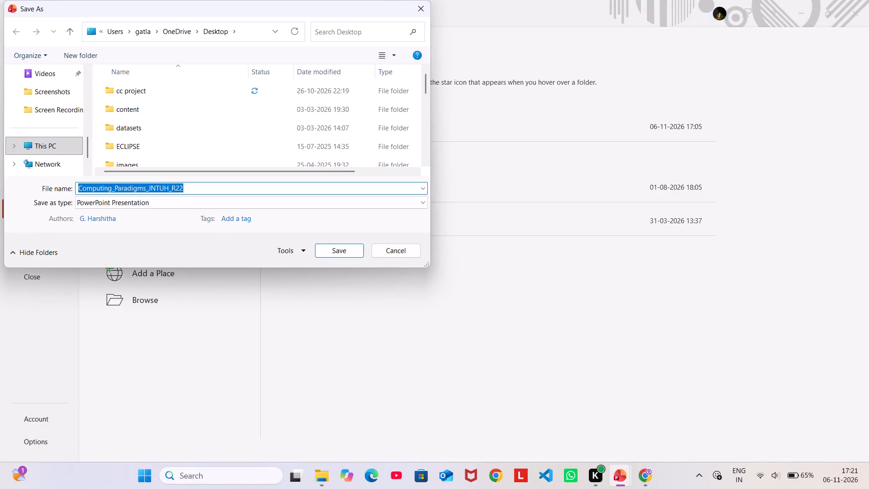
key("BackSpace")
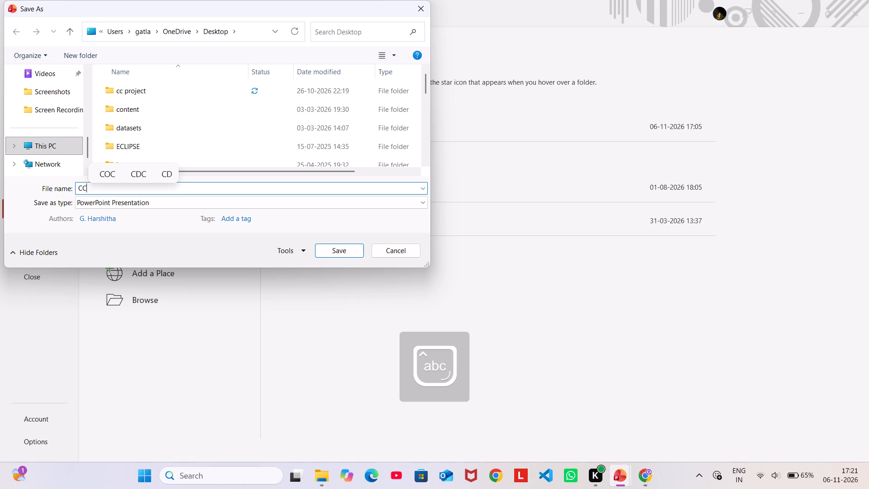
key("space")
type("batch")
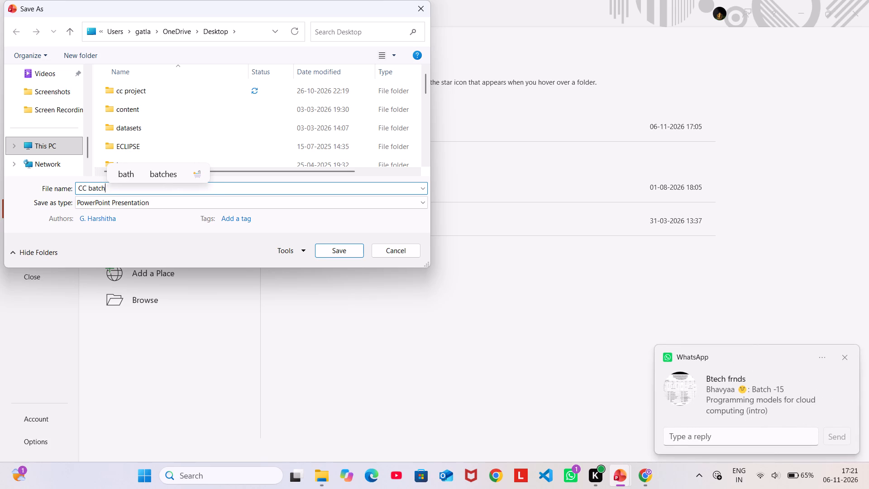
key("5")
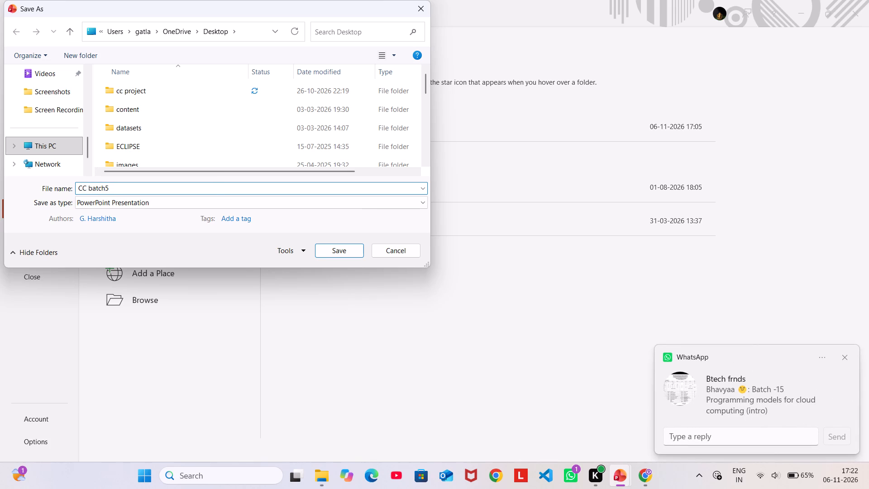
left_click(347, 251)
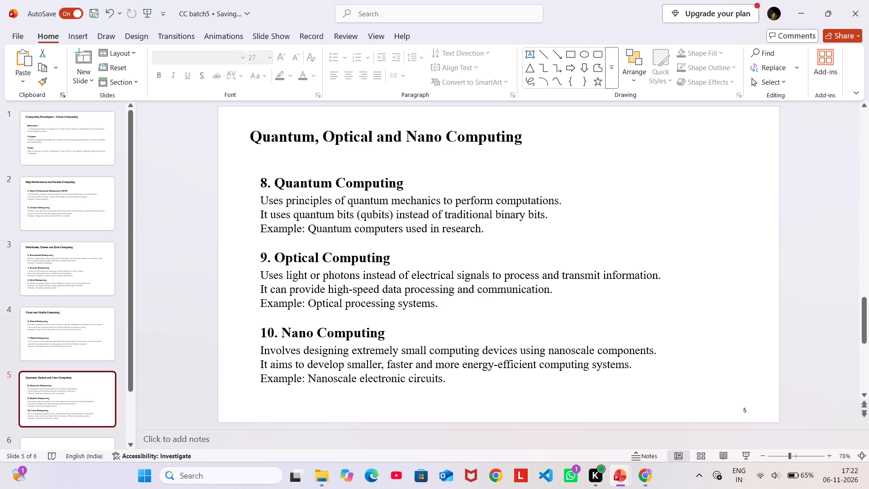
Minimize the presentation and close the Downloads folder in File Explorer.
left_click(797, 14)
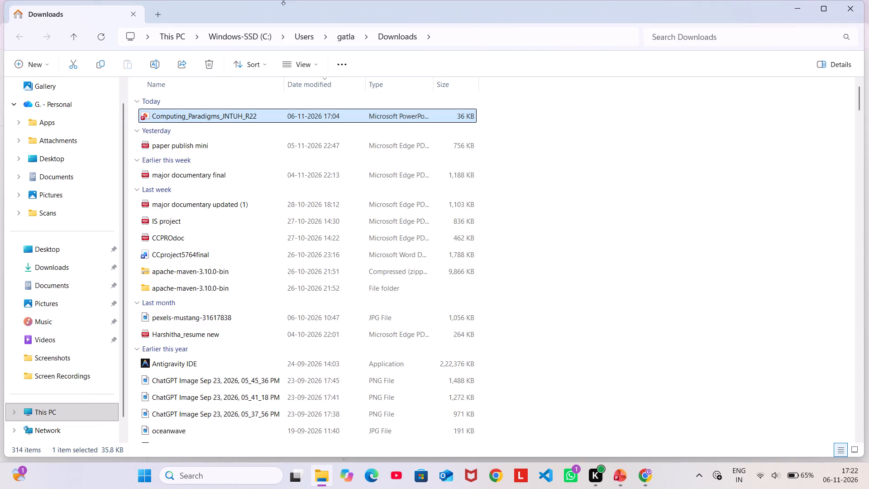
left_click(132, 13)
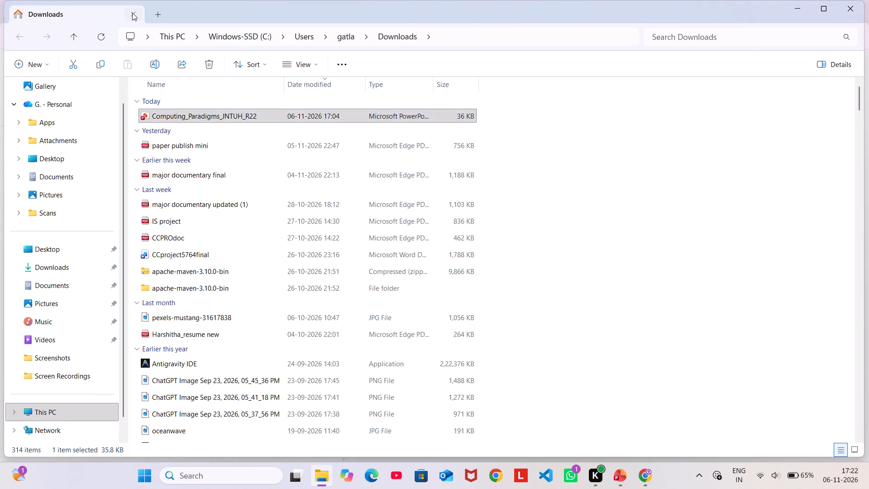
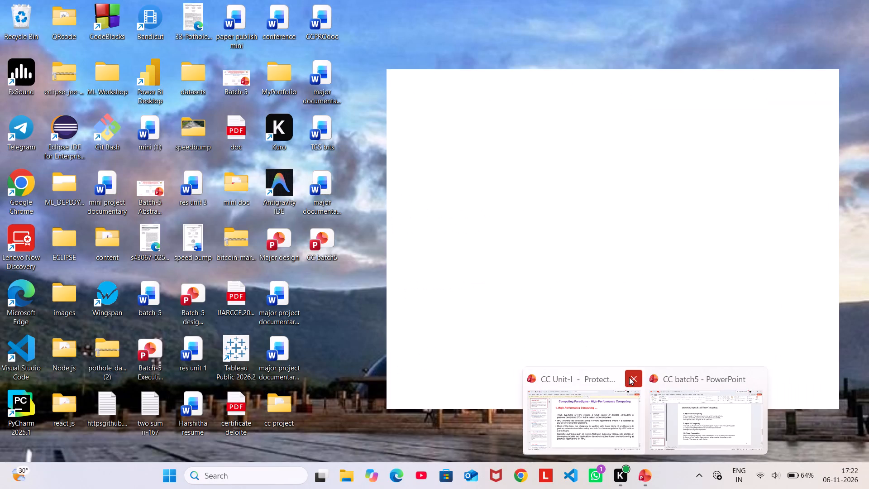
Close the CC Unit-I presentation and bring the minimized CC batch5 presentation back into view.
left_click(629, 377)
left_click(663, 381)
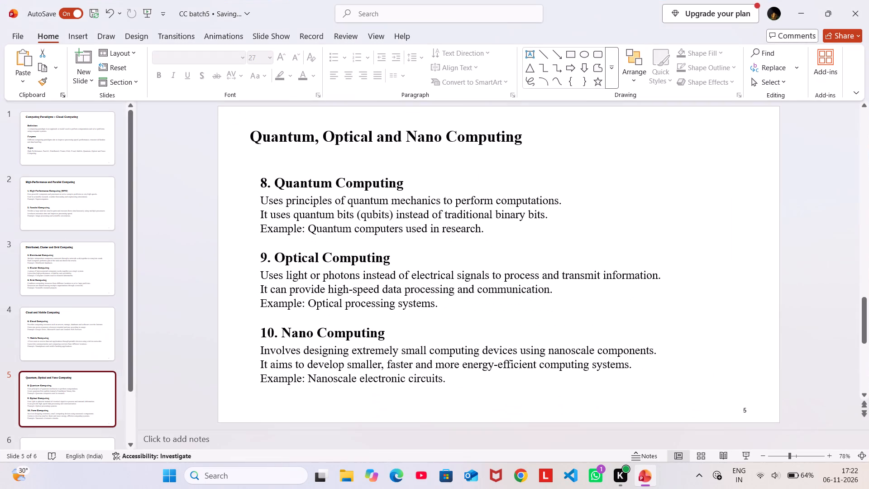